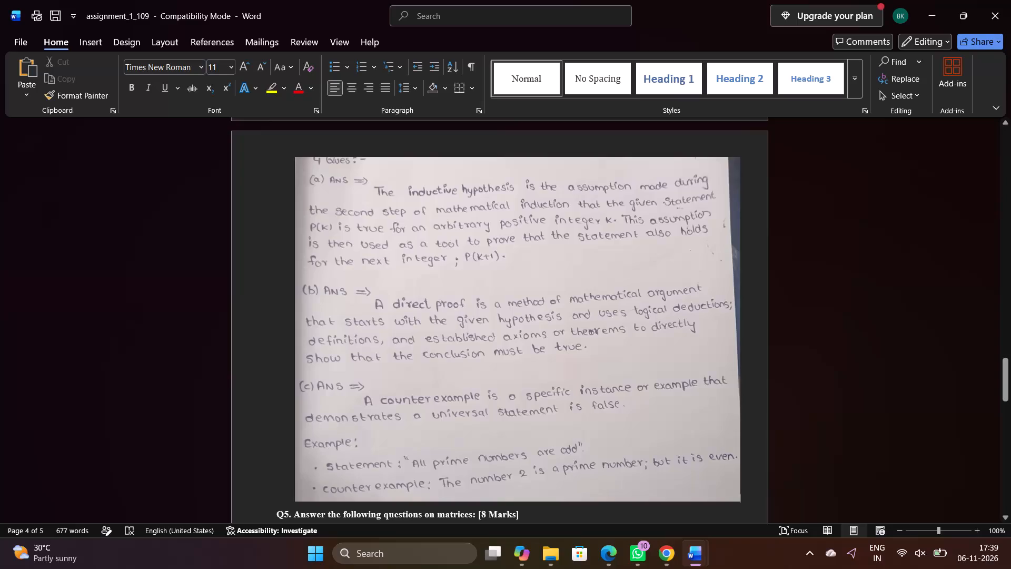
Insert two blank lines after question 5(c) on the order of AB, above the Q6 heading.
{"action": "scroll", "coordinate": [375, 296], "scroll_direction": "down", "scroll_amount": 2}
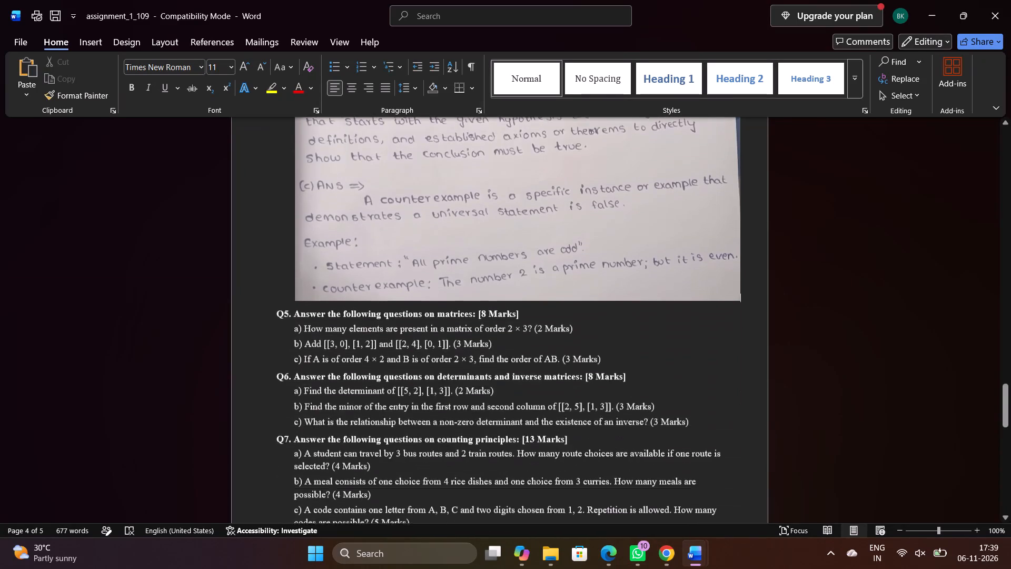
{"action": "scroll", "coordinate": [375, 296], "scroll_direction": "down", "scroll_amount": 2}
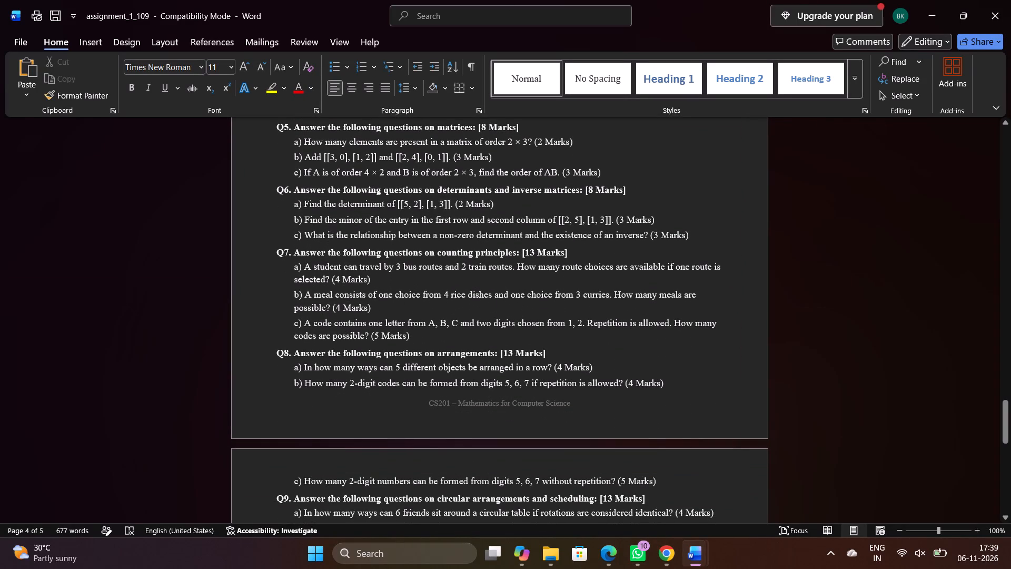
{"action": "left_click", "coordinate": [604, 171]}
{"action": "key", "text": "Return"}
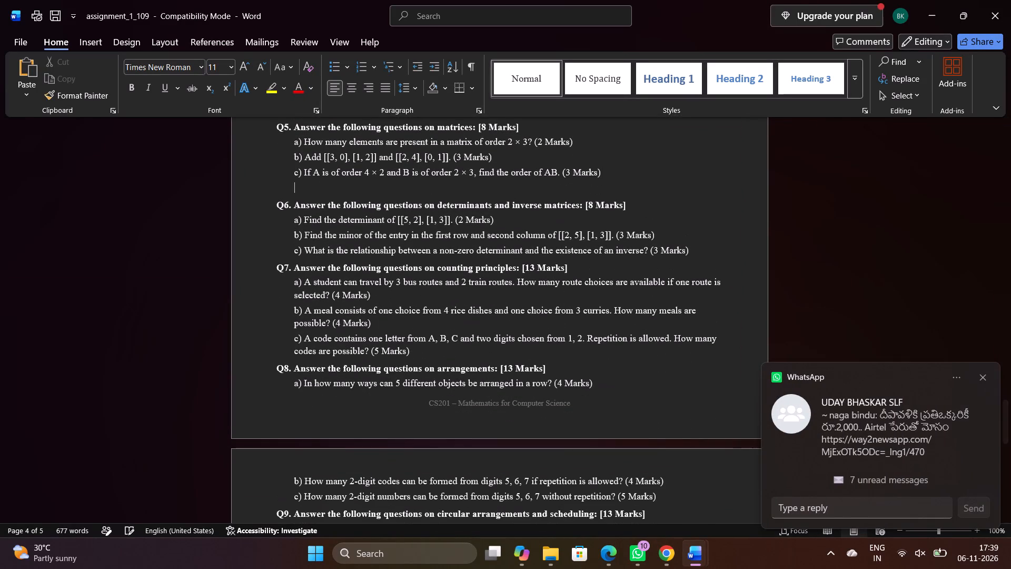
{"action": "key", "text": "Return"}
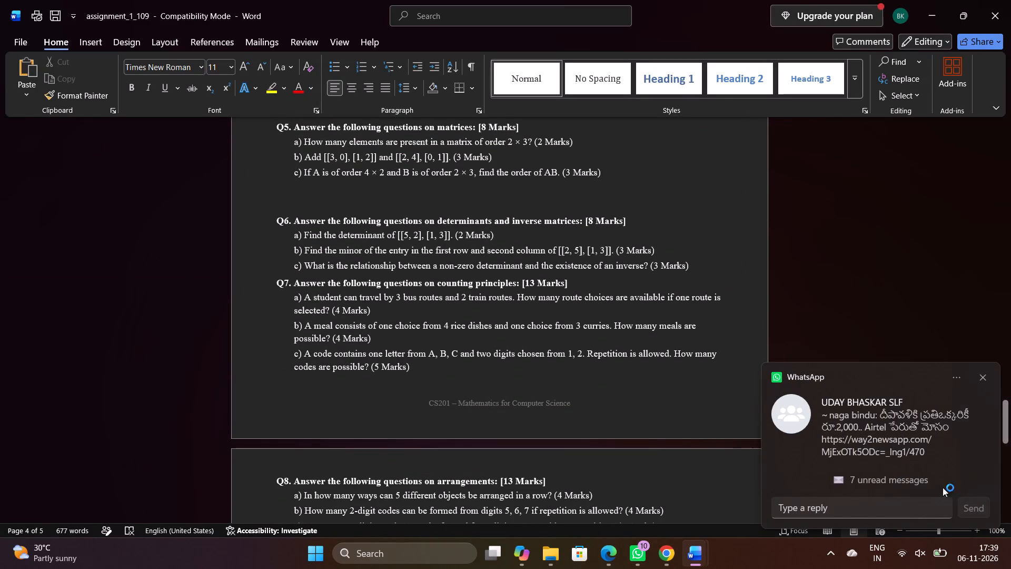
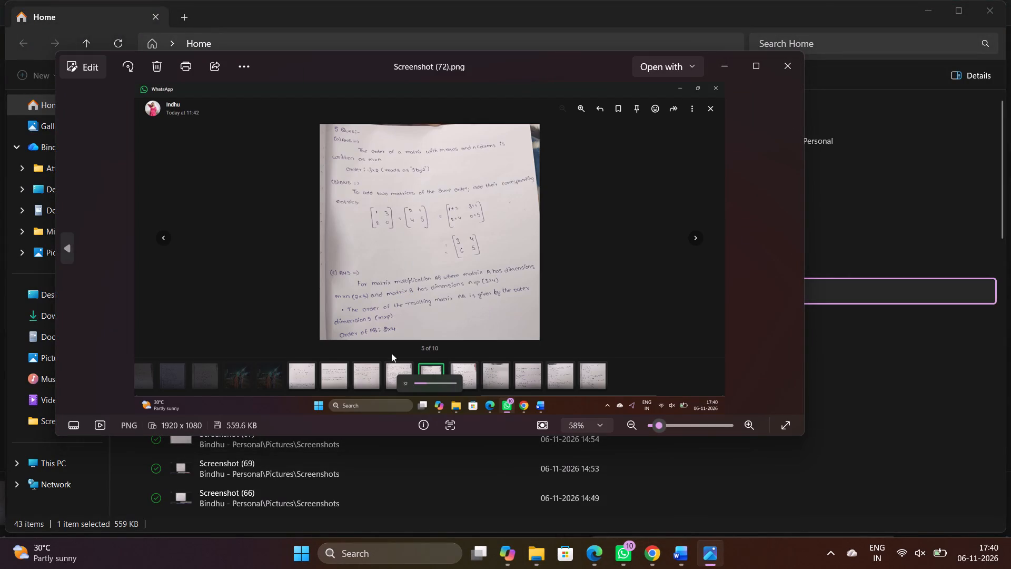
Open Screenshot (72).png for editing and crop its top edge to the handwritten page, leaving a frame of about 1920 x 945.
{"action": "left_click", "coordinate": [97, 71]}
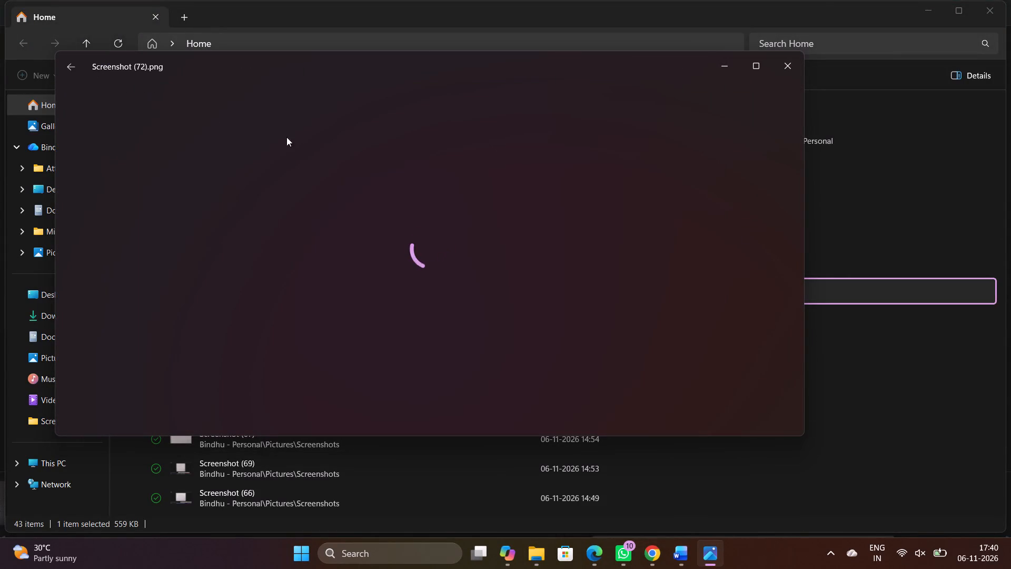
{"action": "left_click_drag", "start_coordinate": [427, 167], "coordinate": [432, 188]}
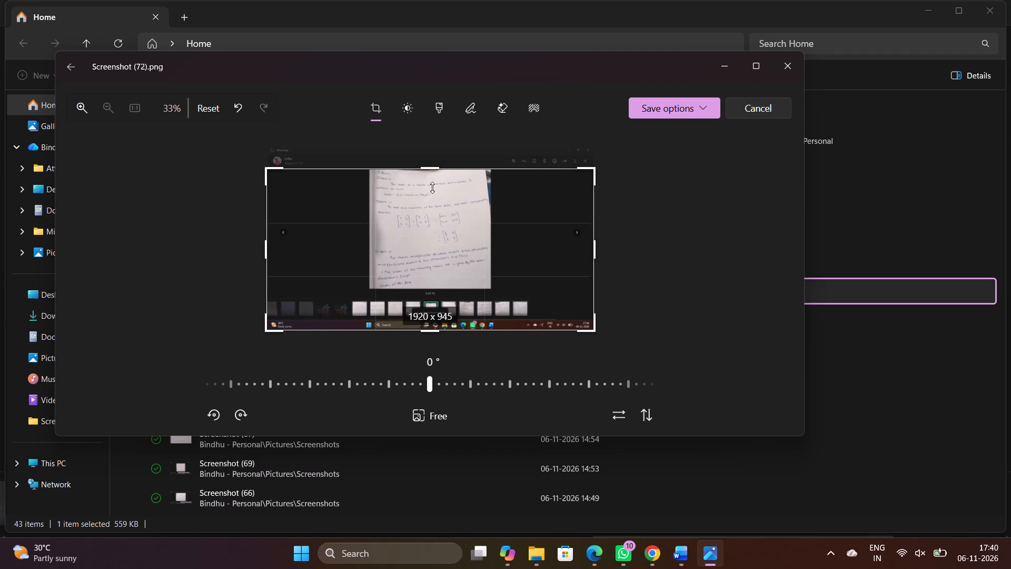
{"action": "scroll", "coordinate": [601, 244], "scroll_direction": "down", "scroll_amount": 1}
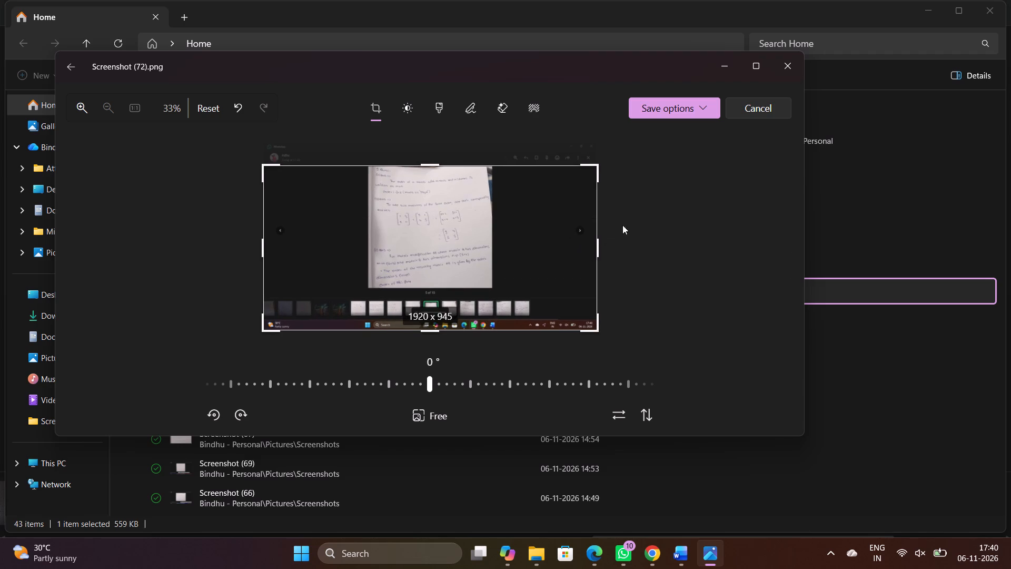
Crop Screenshot (72) to just the handwritten answer page, about 700 x 700 pixels, removing the surrounding dark area and thumbnail strip.
{"action": "left_click_drag", "start_coordinate": [598, 246], "coordinate": [497, 234]}
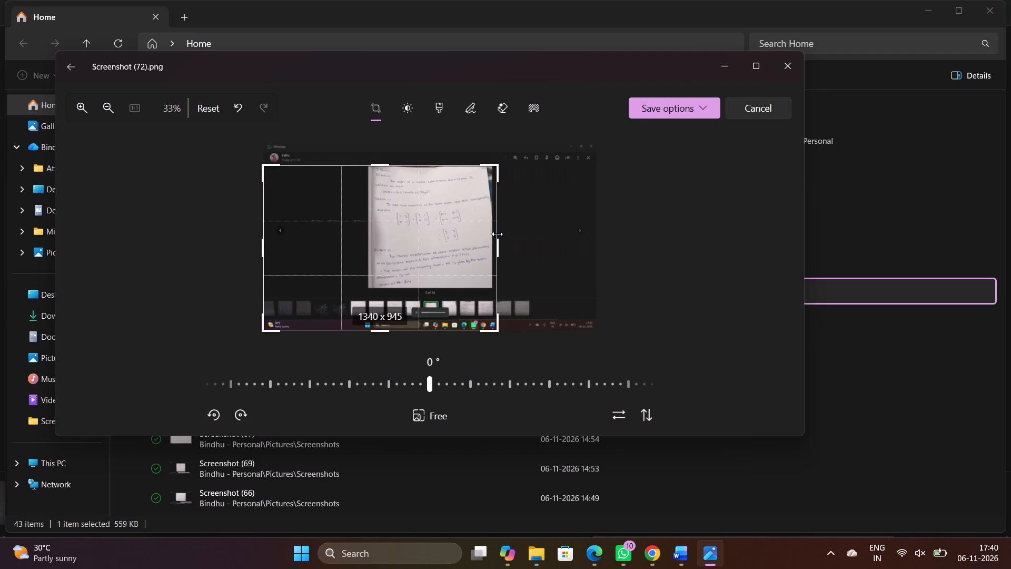
{"action": "left_click_drag", "start_coordinate": [497, 234], "coordinate": [493, 232]}
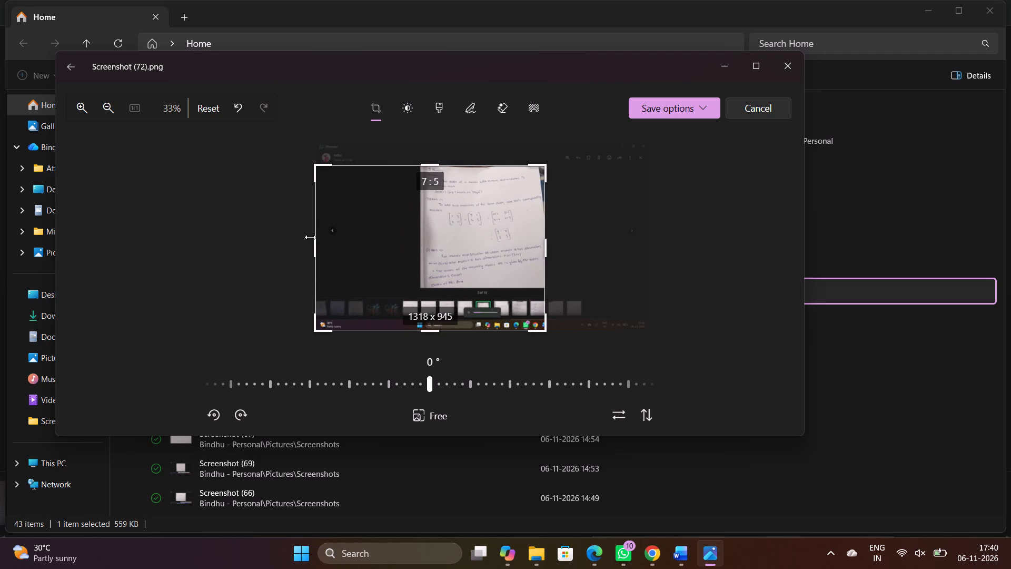
{"action": "left_click_drag", "start_coordinate": [315, 244], "coordinate": [420, 229]}
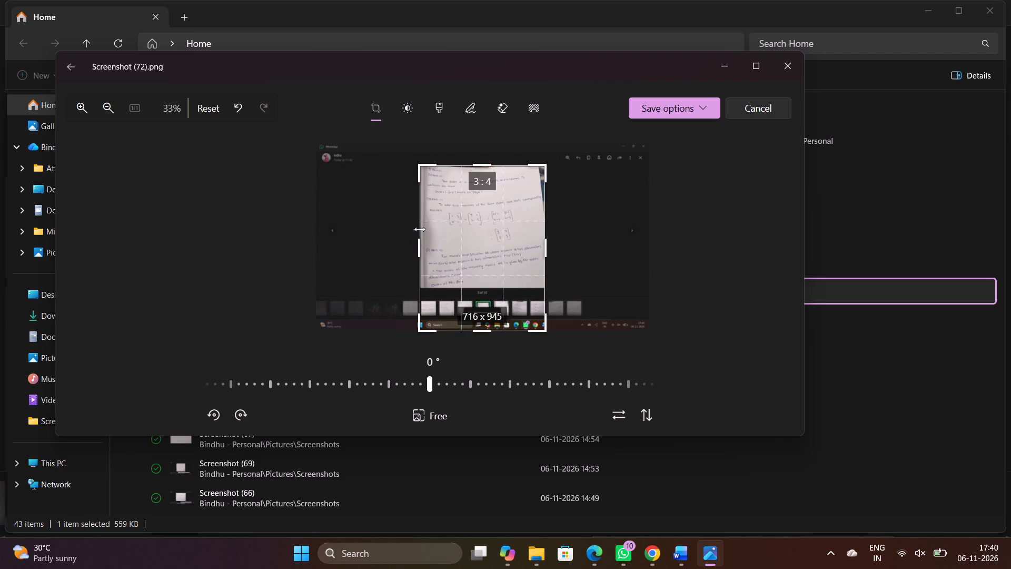
{"action": "left_click_drag", "start_coordinate": [420, 229], "coordinate": [422, 230]}
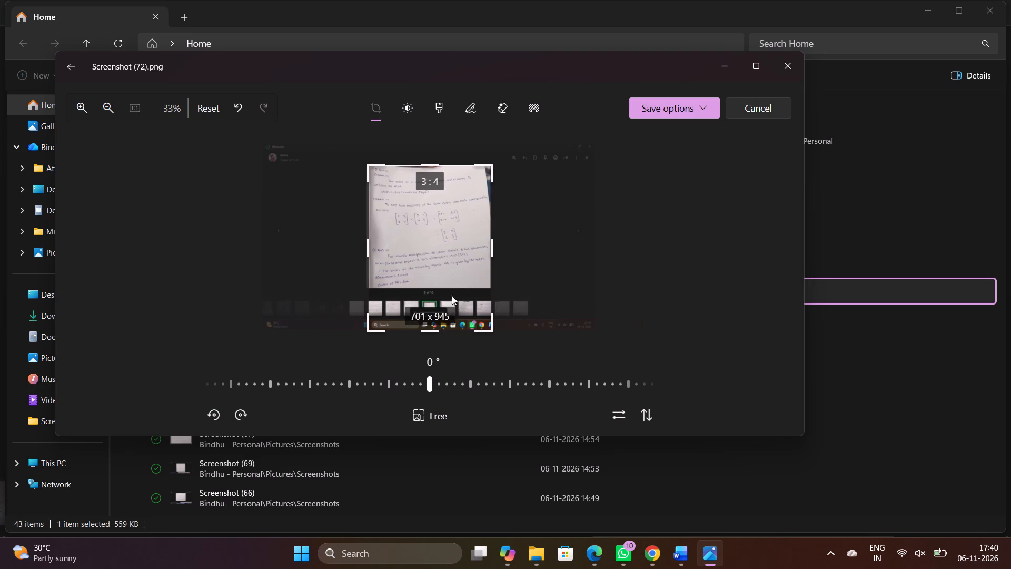
{"action": "left_click_drag", "start_coordinate": [433, 329], "coordinate": [429, 296]}
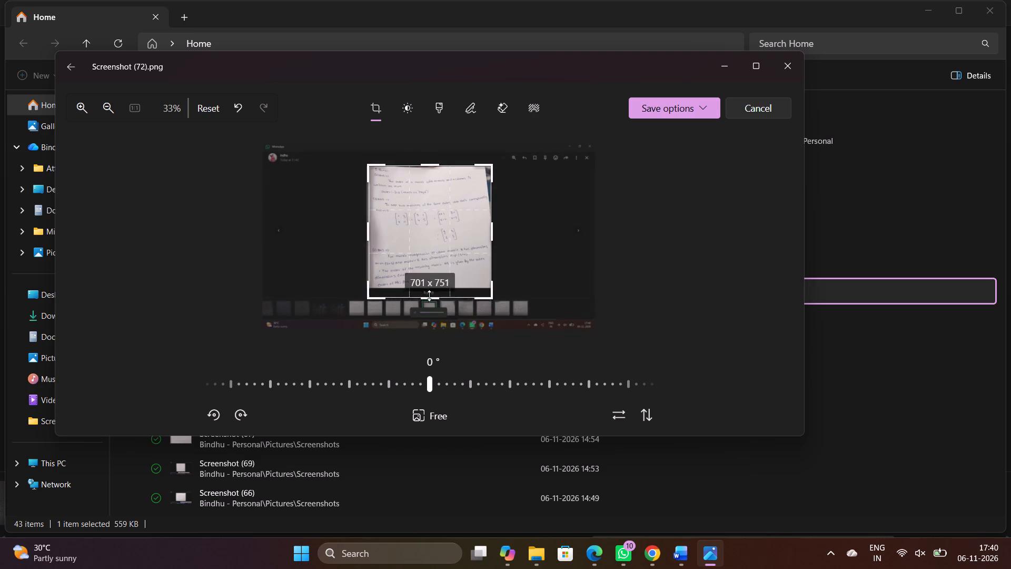
{"action": "left_click_drag", "start_coordinate": [429, 296], "coordinate": [425, 288]}
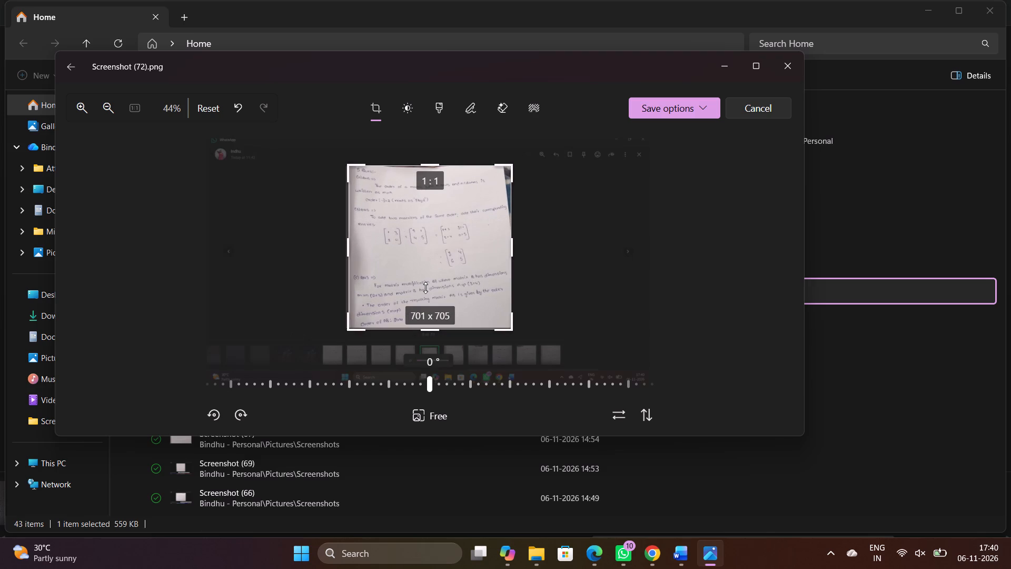
{"action": "key", "text": "ctrl+equal"}
{"action": "key", "text": "ctrl+equal"}
{"action": "key", "text": "ctrl+equal"}
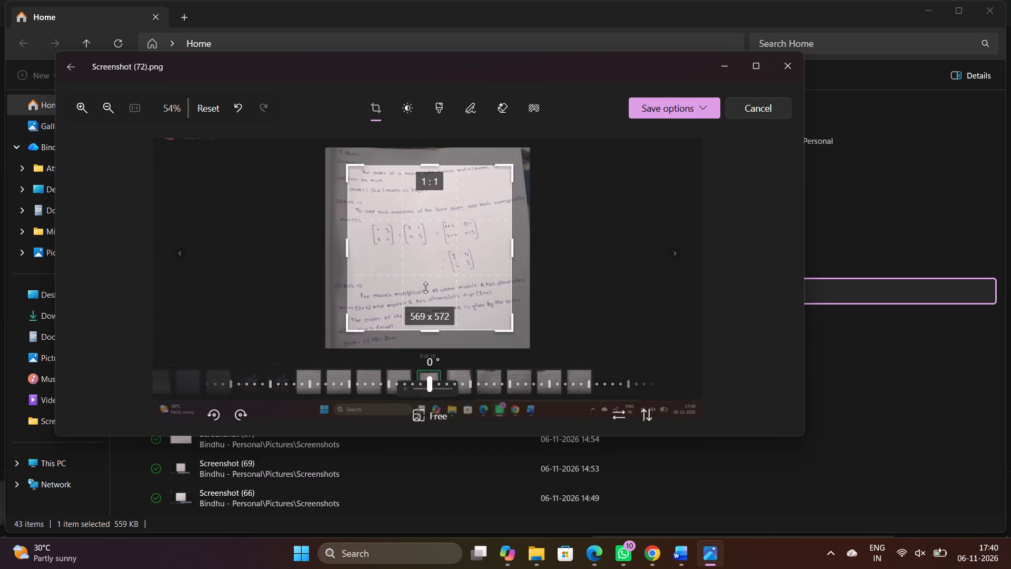
{"action": "key", "text": "ctrl+minus"}
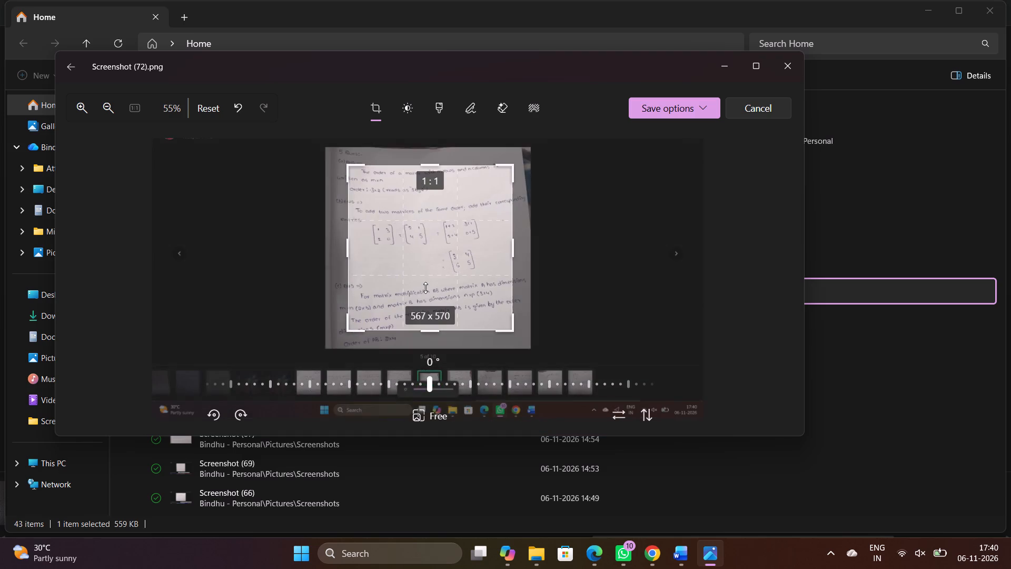
{"action": "key", "text": "ctrl+minus"}
{"action": "key", "text": "ctrl+minus"}
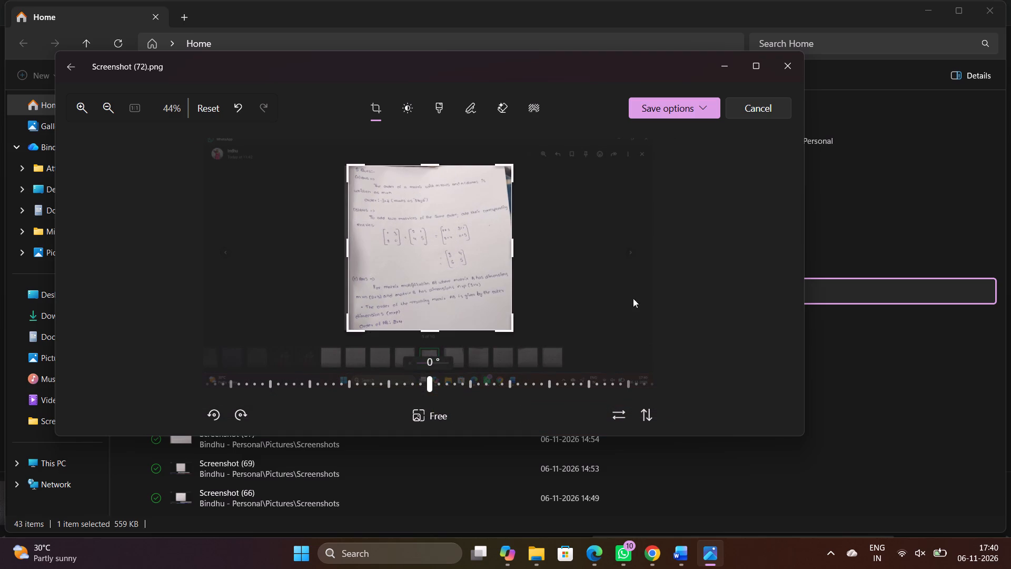
Save the crop over the original Screenshot (72) file and close the image.
{"action": "left_click", "coordinate": [659, 105]}
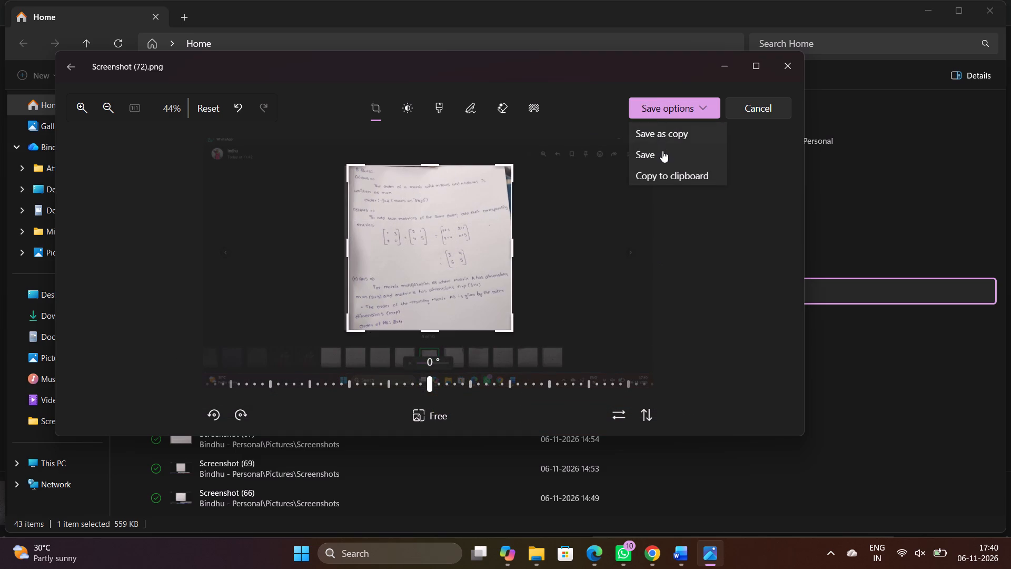
{"action": "left_click", "coordinate": [662, 151]}
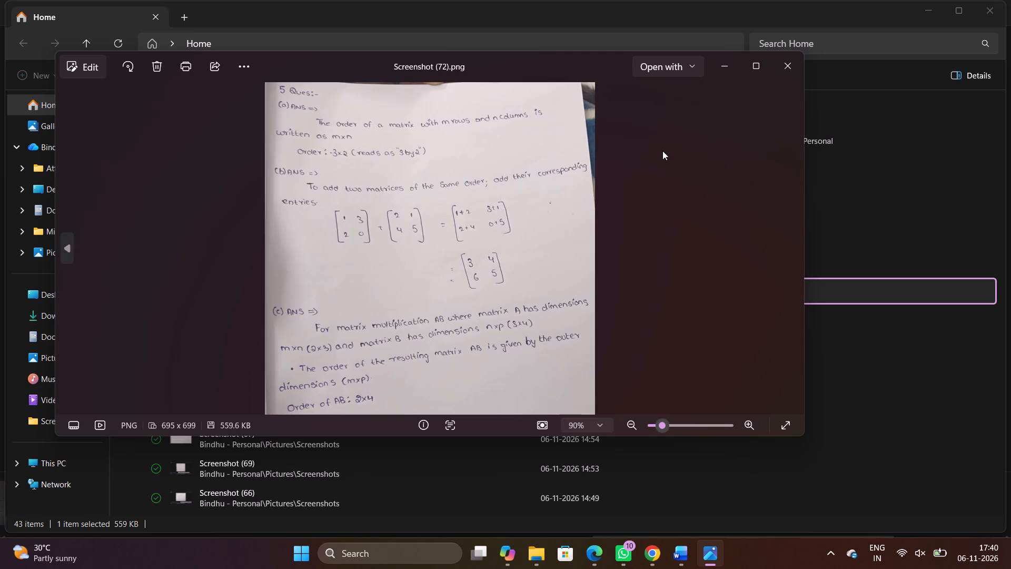
{"action": "left_click", "coordinate": [779, 64]}
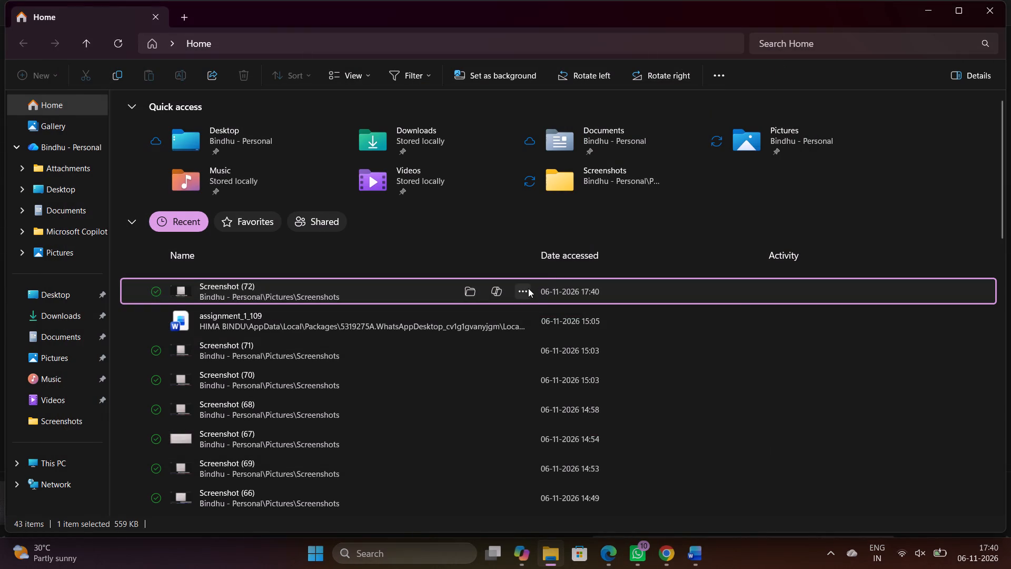
Switch to the assignment_1_109 document in Word and paste the cropped answer image on the empty line below question Q5 c).
{"action": "left_click", "coordinate": [528, 288]}
{"action": "left_click", "coordinate": [546, 25]}
{"action": "left_click", "coordinate": [582, 398]}
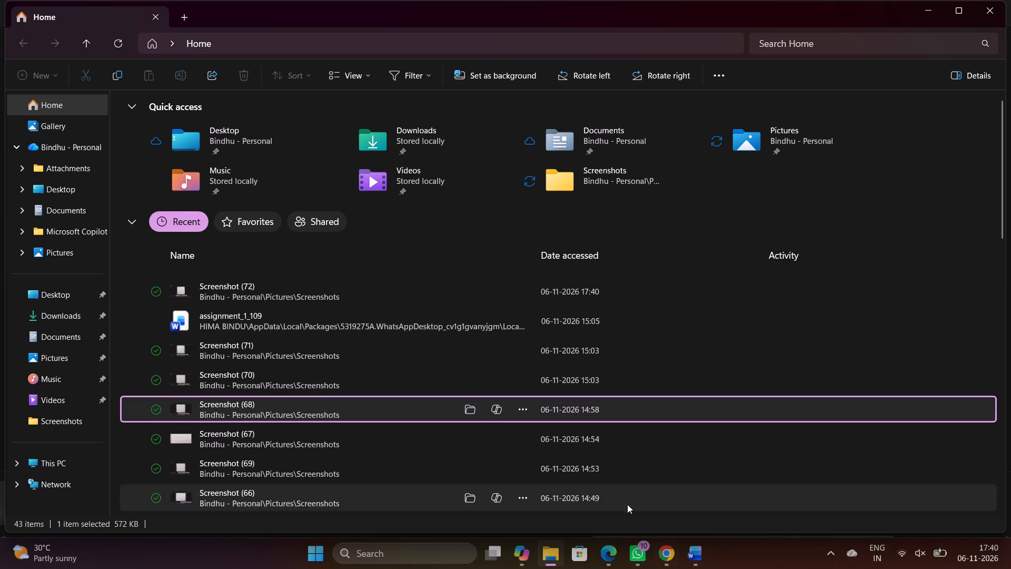
{"action": "left_click", "coordinate": [692, 557]}
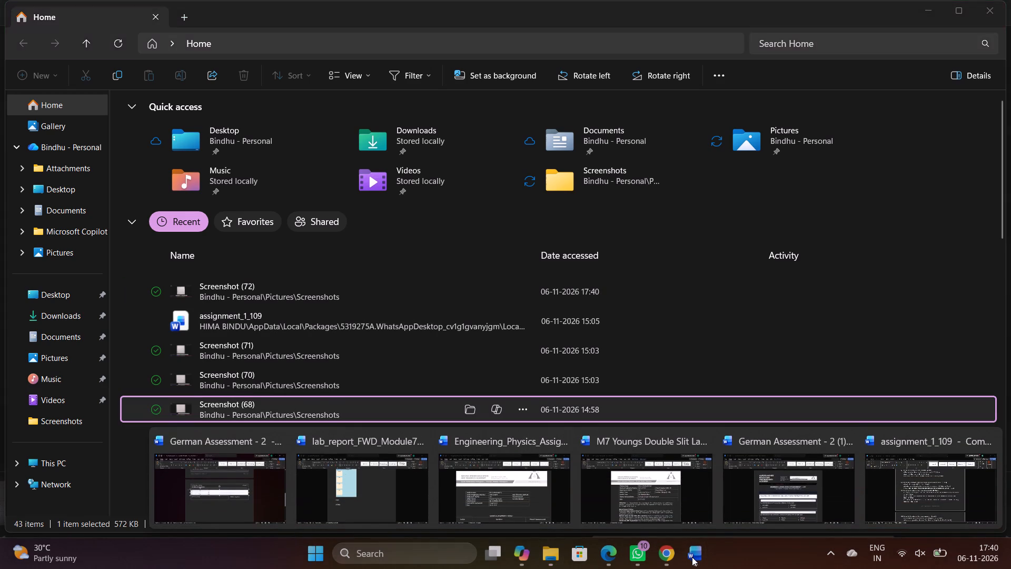
{"action": "left_click", "coordinate": [893, 507]}
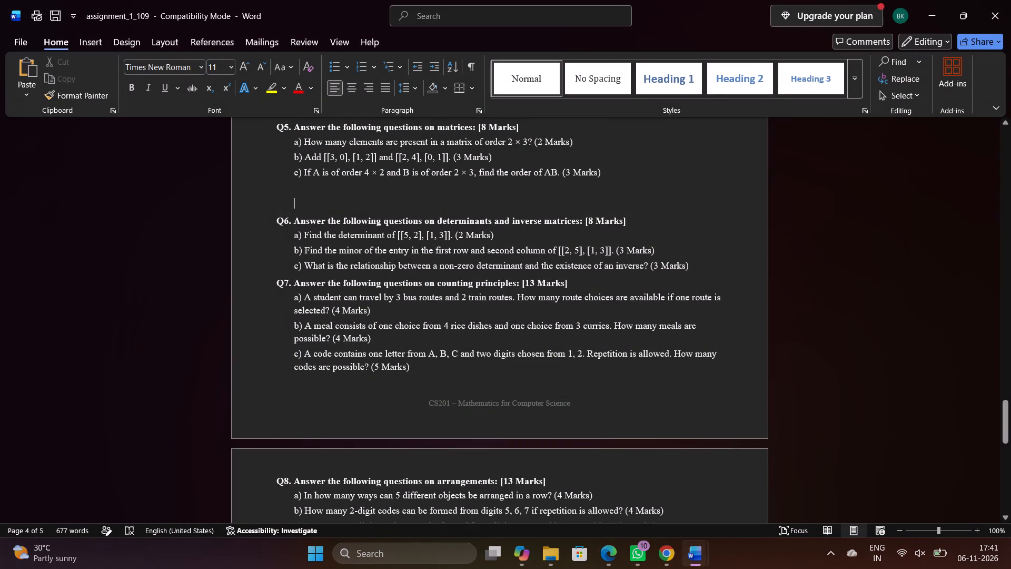
{"action": "key", "text": "BackSpace"}
{"action": "key", "text": "ctrl+v"}
Insert ten blank lines before the Q4 heading so the question starts on the following page, above its handwritten answer.
{"action": "scroll", "coordinate": [311, 195], "scroll_direction": "up", "scroll_amount": 1}
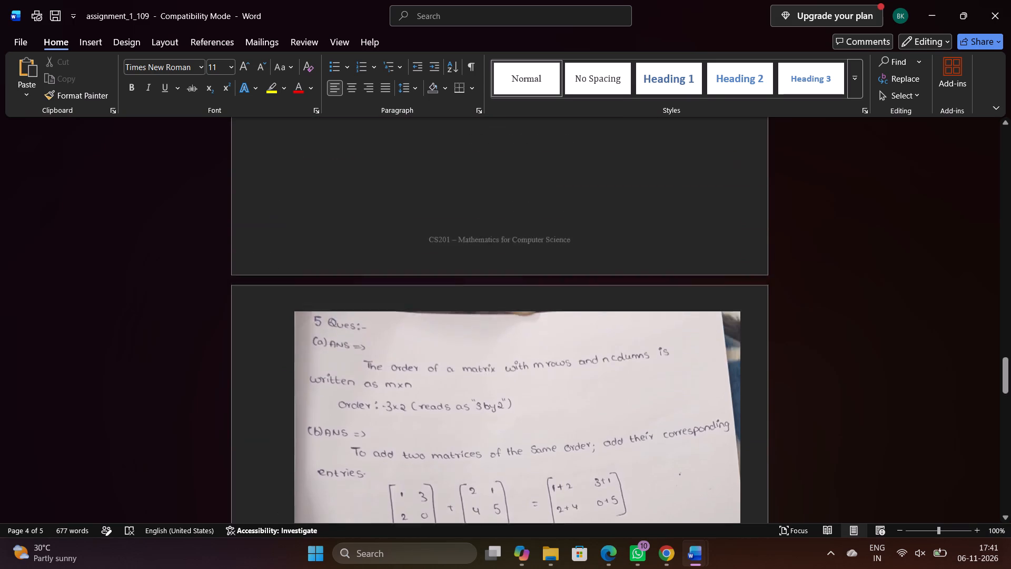
{"action": "scroll", "coordinate": [311, 195], "scroll_direction": "up", "scroll_amount": 4}
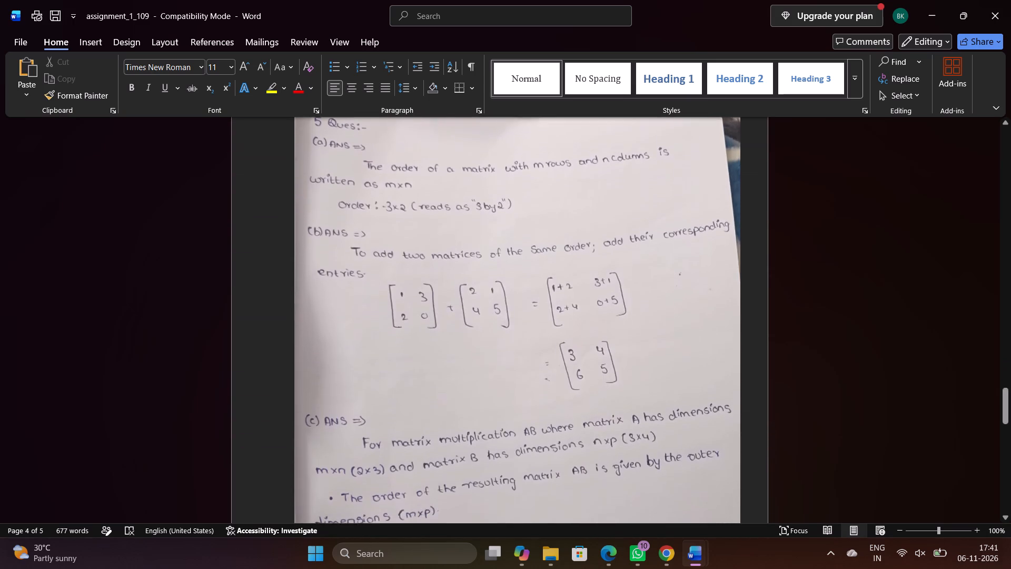
{"action": "scroll", "coordinate": [311, 195], "scroll_direction": "up", "scroll_amount": 3}
{"action": "scroll", "coordinate": [311, 195], "scroll_direction": "down", "scroll_amount": 1}
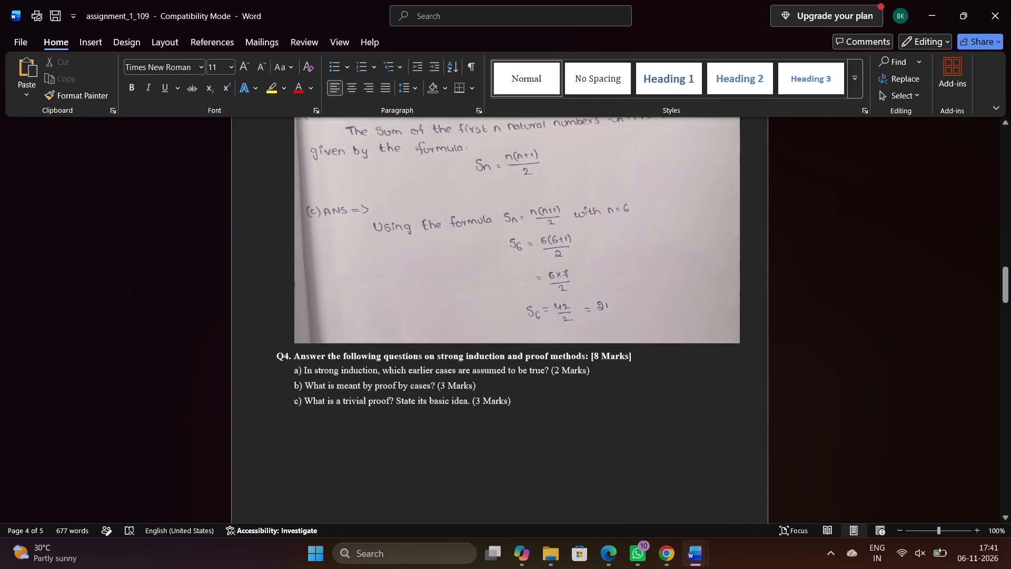
{"action": "scroll", "coordinate": [311, 195], "scroll_direction": "down", "scroll_amount": 2}
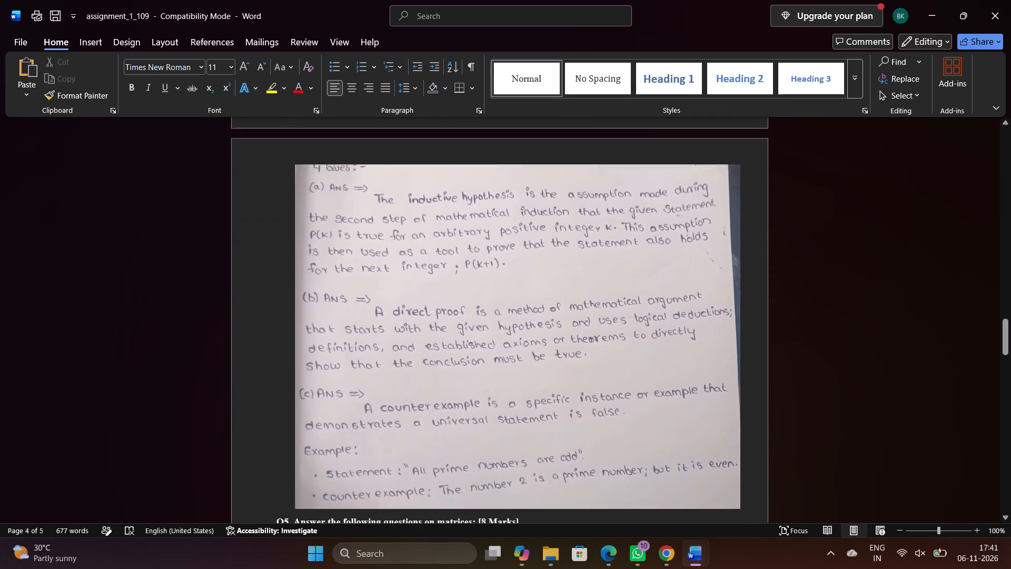
{"action": "scroll", "coordinate": [311, 195], "scroll_direction": "up", "scroll_amount": 3}
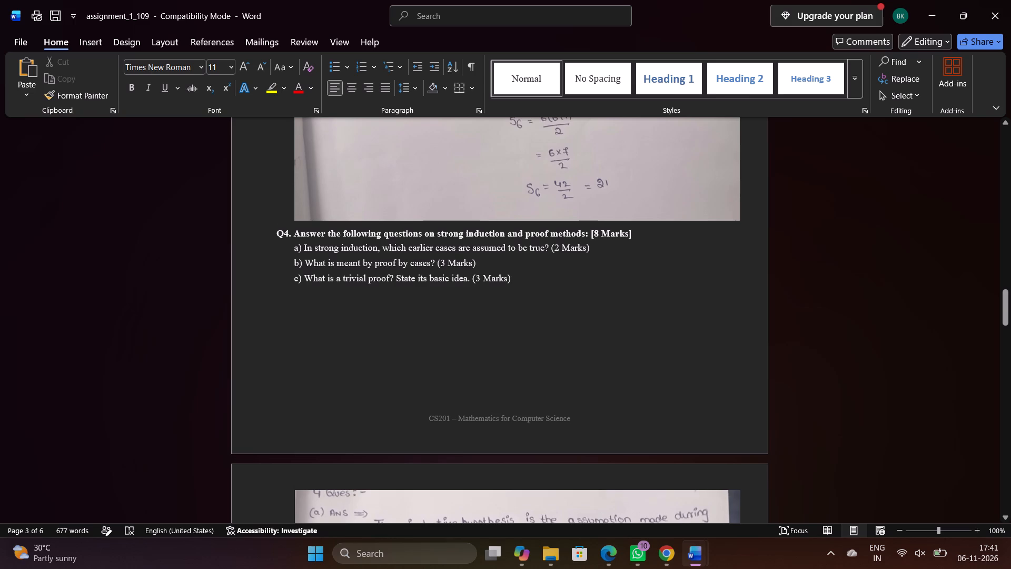
{"action": "scroll", "coordinate": [295, 355], "scroll_direction": "down", "scroll_amount": 1}
{"action": "scroll", "coordinate": [276, 413], "scroll_direction": "up", "scroll_amount": 1}
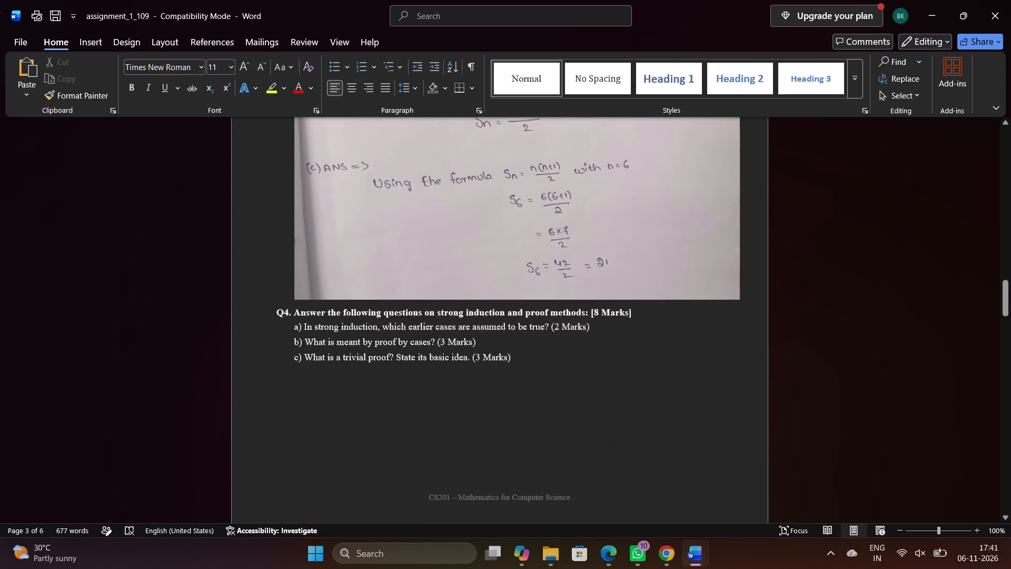
{"action": "scroll", "coordinate": [276, 413], "scroll_direction": "up", "scroll_amount": 1}
{"action": "left_click", "coordinate": [274, 340]}
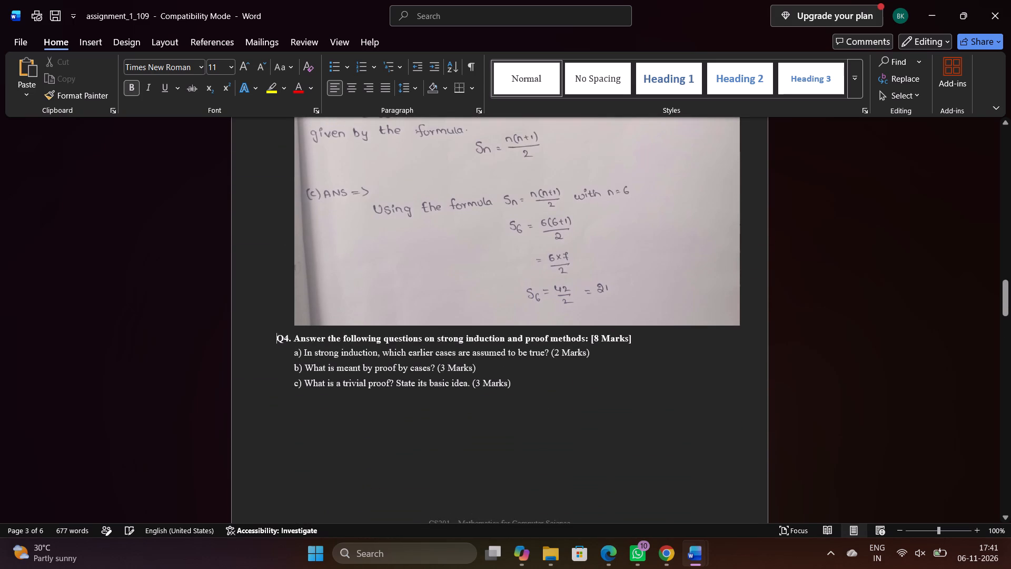
{"action": "key", "text": "Return"}
{"action": "key", "text": "Return"}
{"action": "key", "text": "Return"}
{"action": "key", "text": "Return"}
{"action": "key", "text": "Return"}
{"action": "key", "text": "Return"}
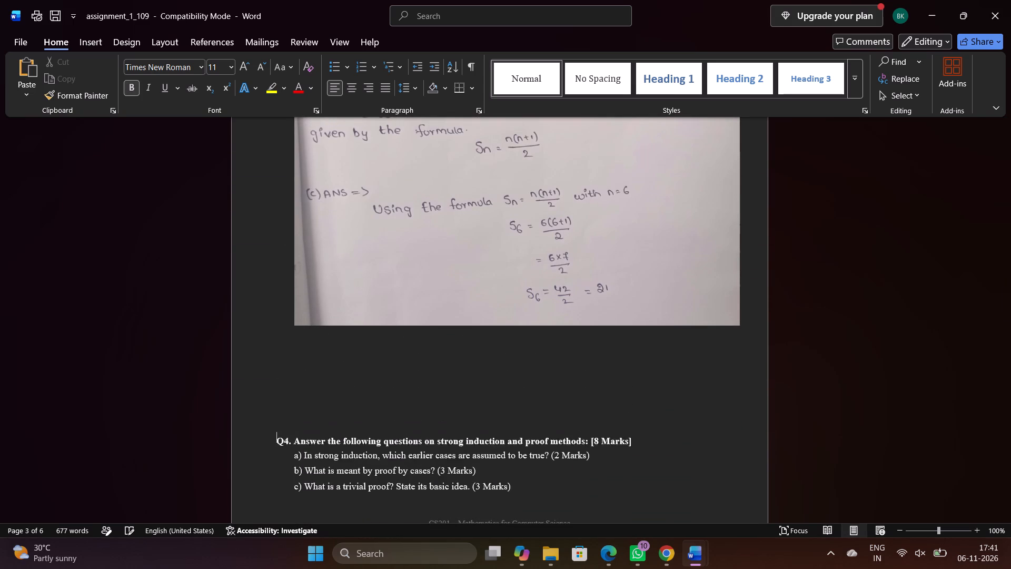
{"action": "key", "text": "Return"}
{"action": "key", "text": "Return"}
{"action": "key", "text": "Return"}
{"action": "key", "text": "Return"}
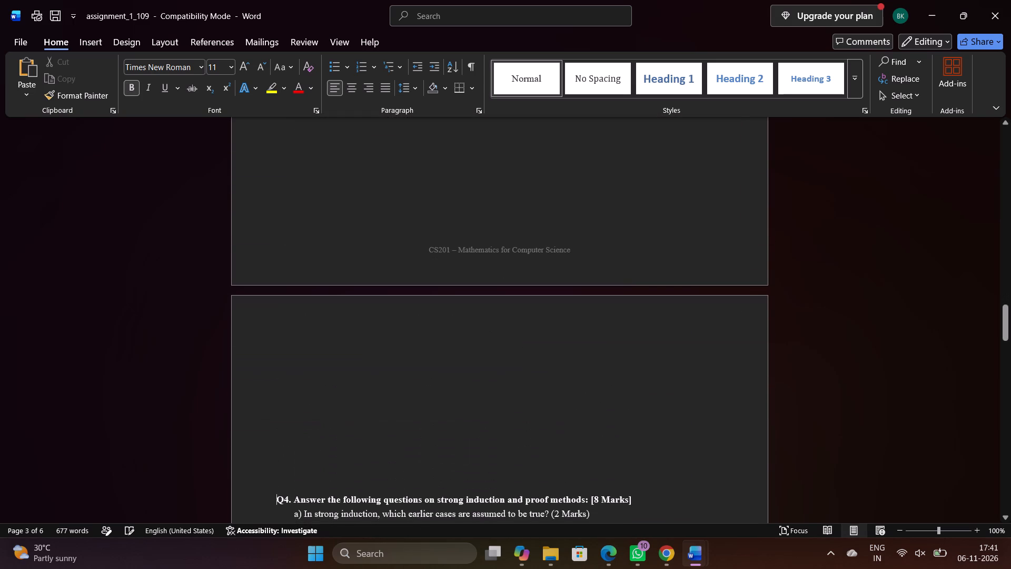
{"action": "key", "text": "BackSpace"}
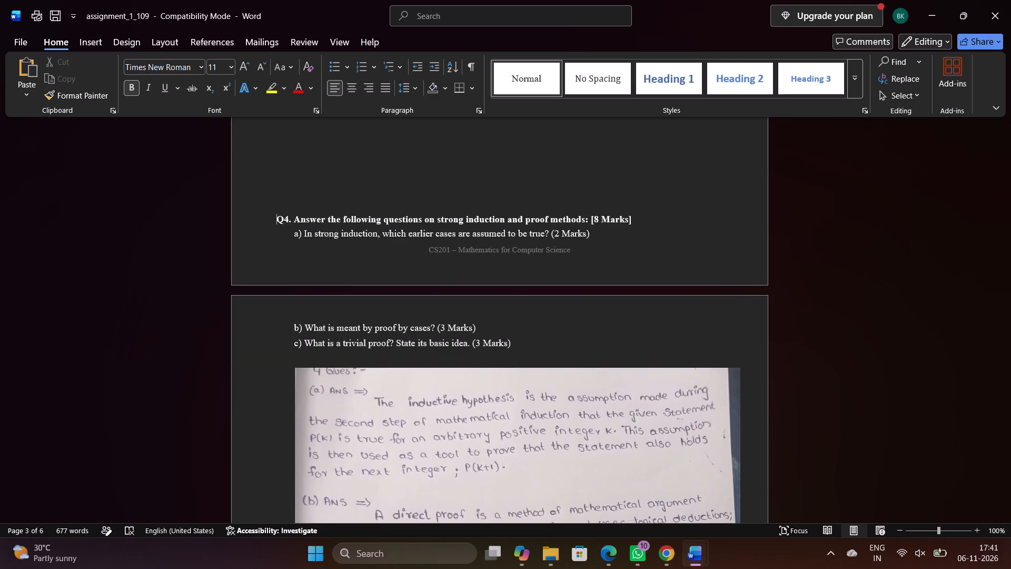
{"action": "key", "text": "Return"}
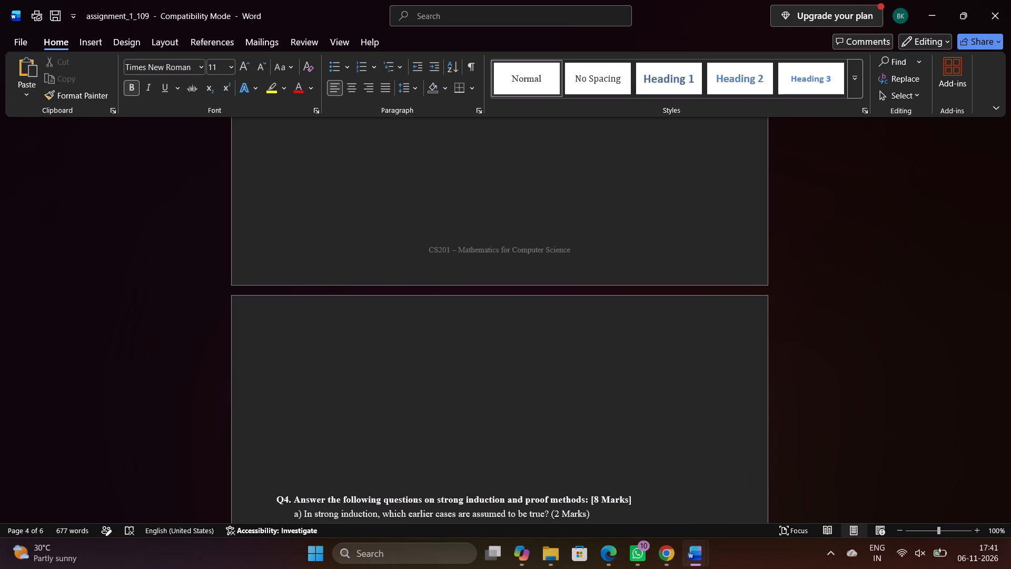
Insert sixteen blank lines before the Q1 heading on the first page to push the question onto the following page.
{"action": "scroll", "coordinate": [274, 340], "scroll_direction": "up", "scroll_amount": 1}
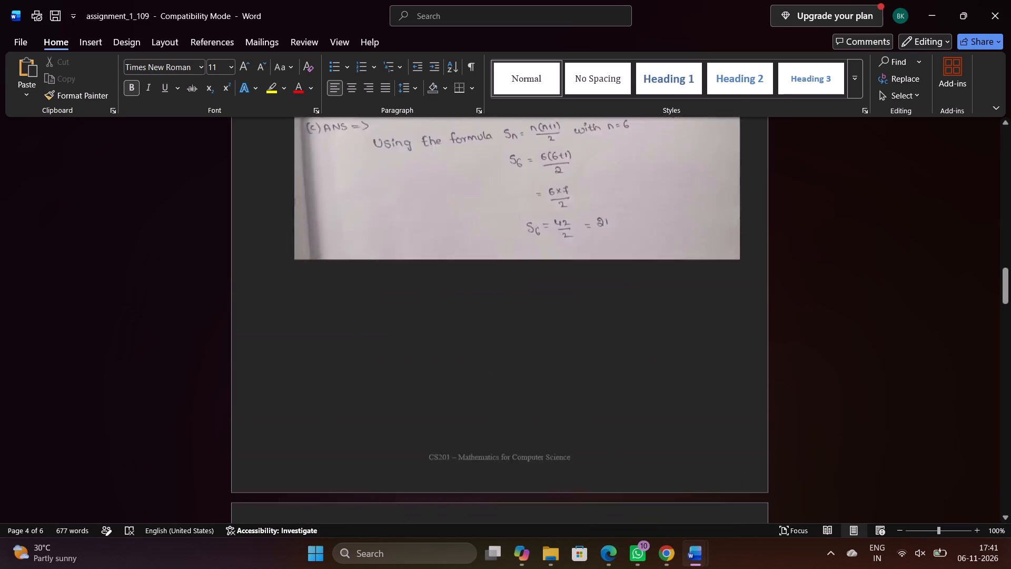
{"action": "scroll", "coordinate": [274, 340], "scroll_direction": "up", "scroll_amount": 2}
{"action": "scroll", "coordinate": [274, 340], "scroll_direction": "down", "scroll_amount": 1}
{"action": "scroll", "coordinate": [274, 340], "scroll_direction": "up", "scroll_amount": 1}
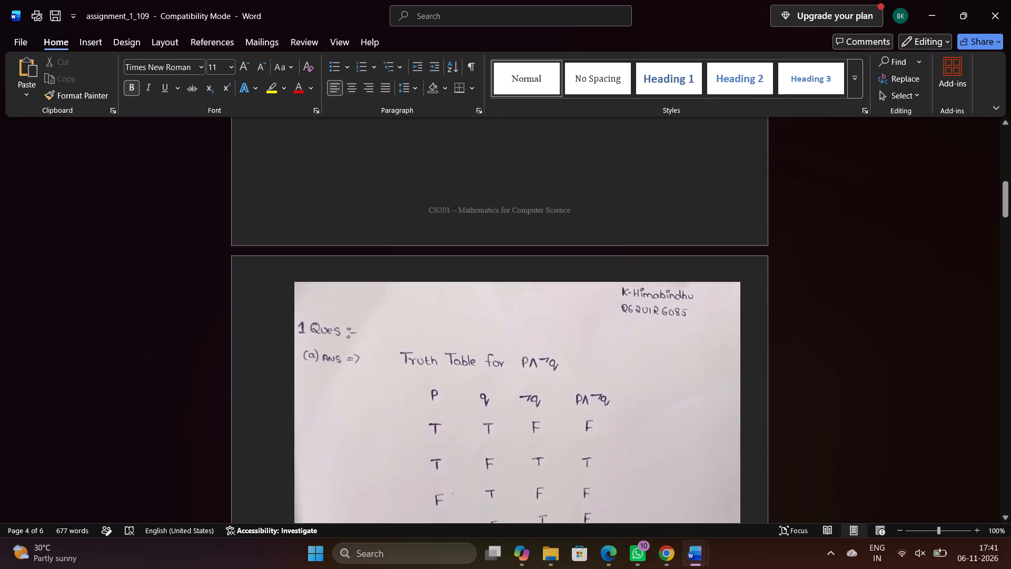
{"action": "scroll", "coordinate": [274, 340], "scroll_direction": "up", "scroll_amount": 1}
{"action": "scroll", "coordinate": [274, 340], "scroll_direction": "down", "scroll_amount": 1}
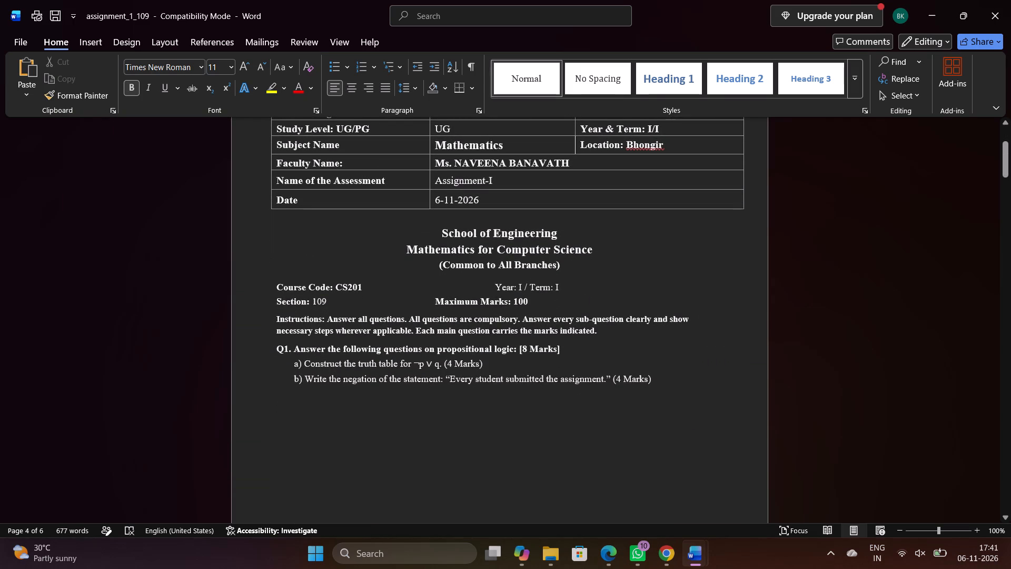
{"action": "scroll", "coordinate": [304, 463], "scroll_direction": "down", "scroll_amount": 4}
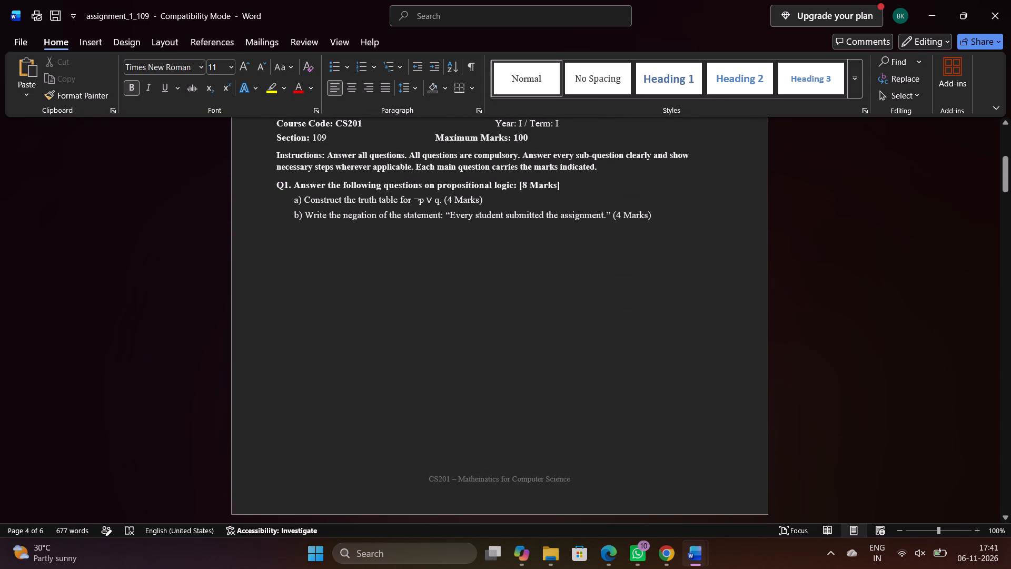
{"action": "left_click", "coordinate": [274, 184]}
{"action": "key", "text": "Return"}
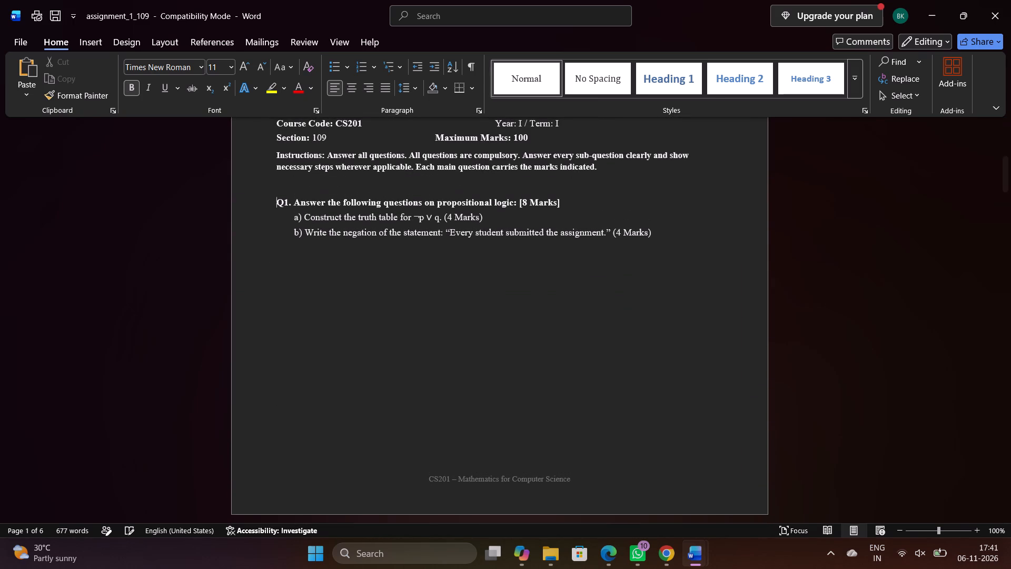
{"action": "key", "text": "Return"}
{"action": "key", "text": "Return"}
{"action": "key", "text": "Return"}
{"action": "key", "text": "Return"}
{"action": "key", "text": "Return"}
{"action": "key", "text": "Return"}
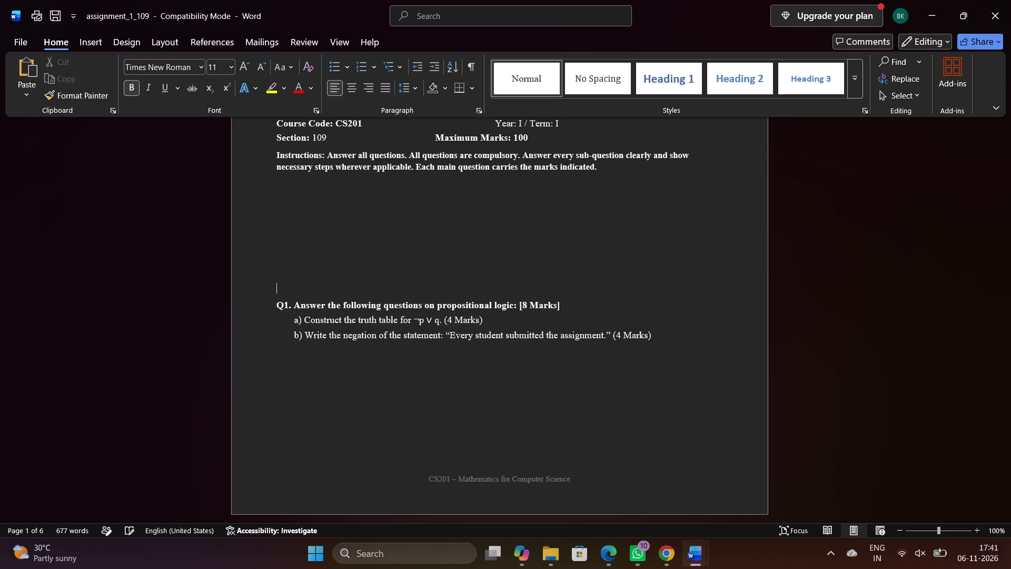
{"action": "key", "text": "Return"}
{"action": "key", "text": "Return"}
{"action": "key", "text": "Return"}
{"action": "key", "text": "Return"}
{"action": "key", "text": "Return"}
{"action": "key", "text": "Return"}
{"action": "key", "text": "Return"}
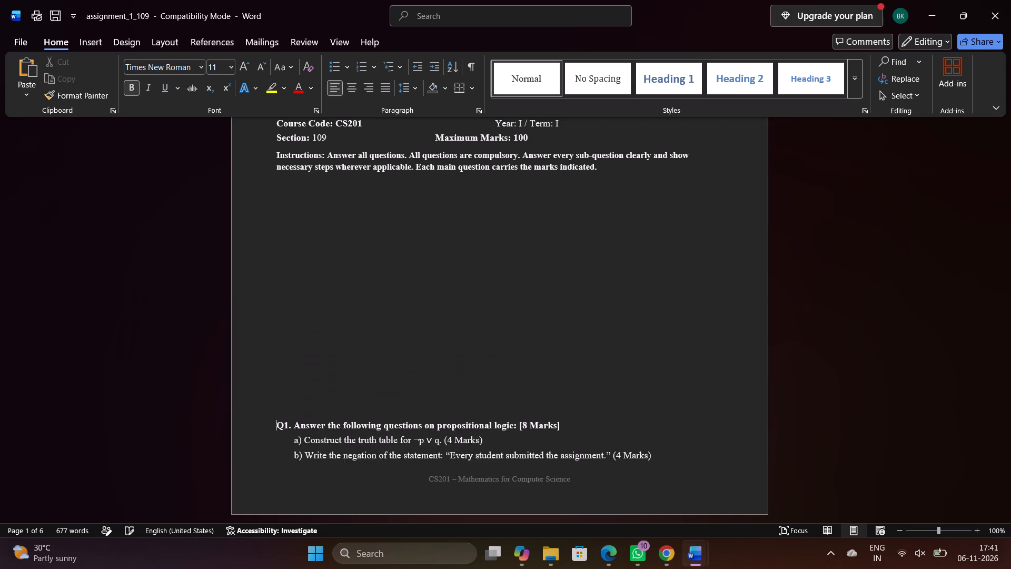
{"action": "key", "text": "Return"}
{"action": "key", "text": "Return"}
Insert six blank lines between the Section / Maximum Marks line and the Instructions paragraph.
{"action": "scroll", "coordinate": [274, 184], "scroll_direction": "up", "scroll_amount": 5}
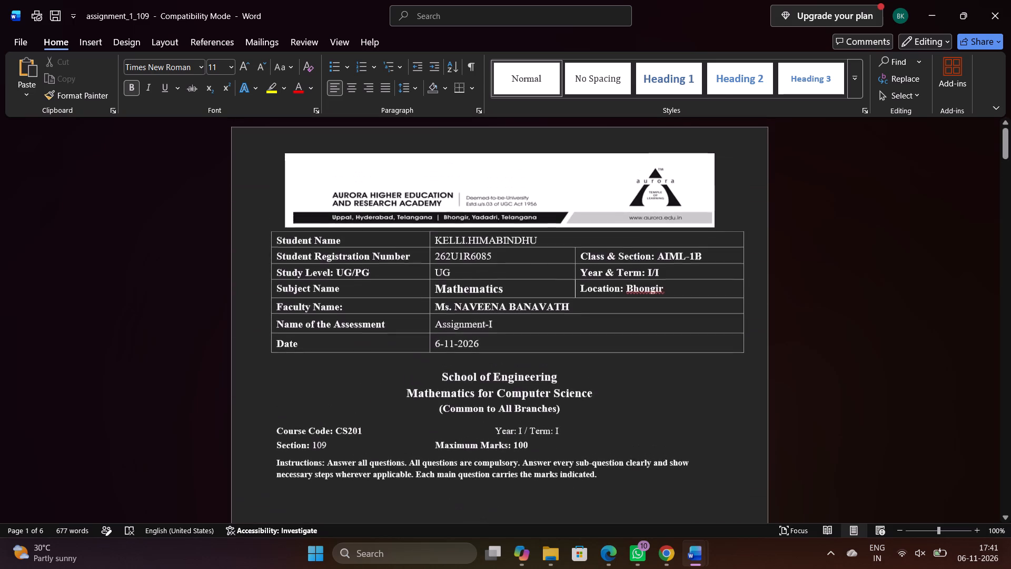
{"action": "scroll", "coordinate": [274, 184], "scroll_direction": "down", "scroll_amount": 1}
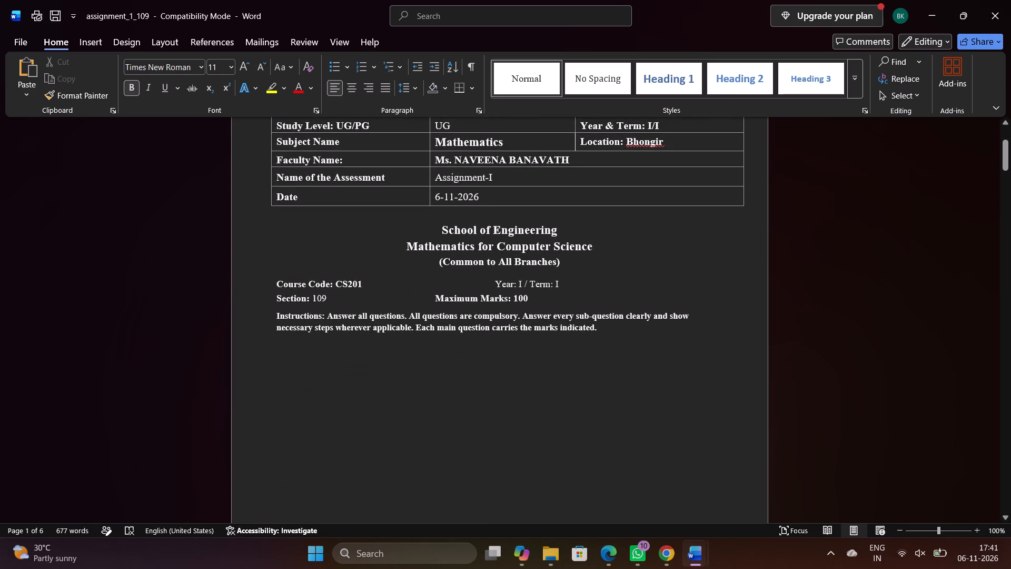
{"action": "left_click", "coordinate": [275, 317]}
{"action": "key", "text": "Return"}
{"action": "key", "text": "Return"}
{"action": "key", "text": "Return"}
{"action": "key", "text": "Return"}
{"action": "key", "text": "Return"}
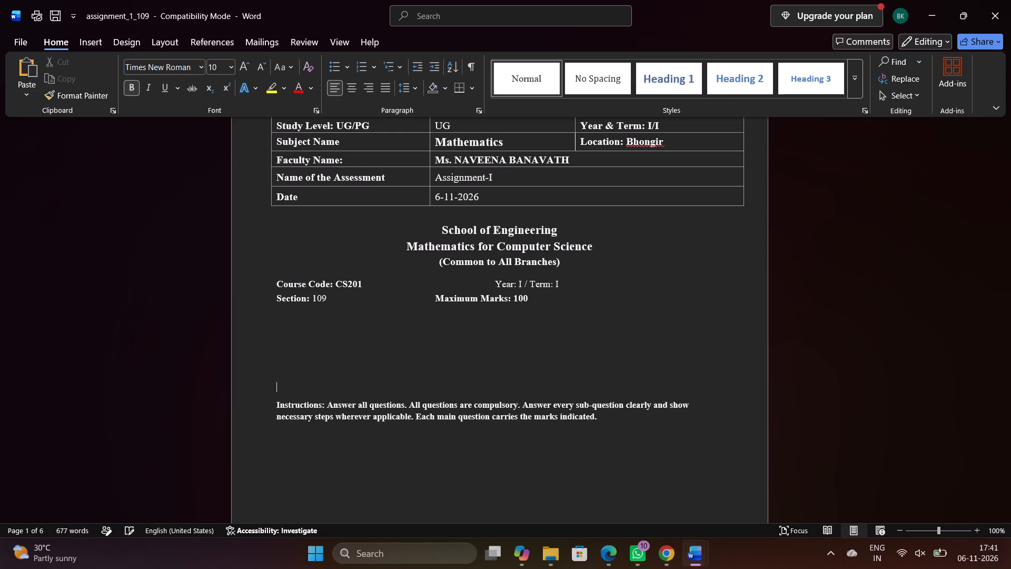
{"action": "key", "text": "Return"}
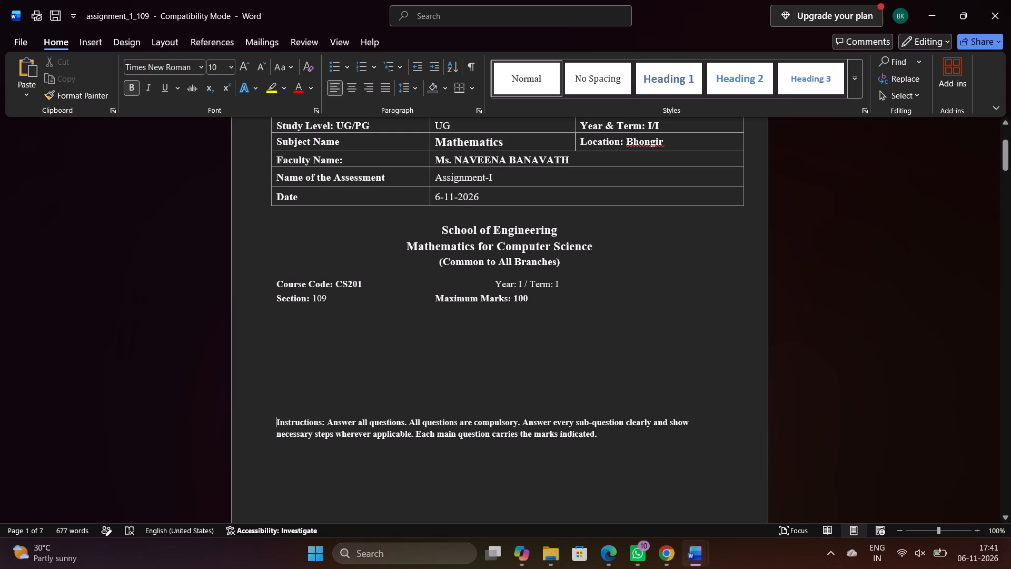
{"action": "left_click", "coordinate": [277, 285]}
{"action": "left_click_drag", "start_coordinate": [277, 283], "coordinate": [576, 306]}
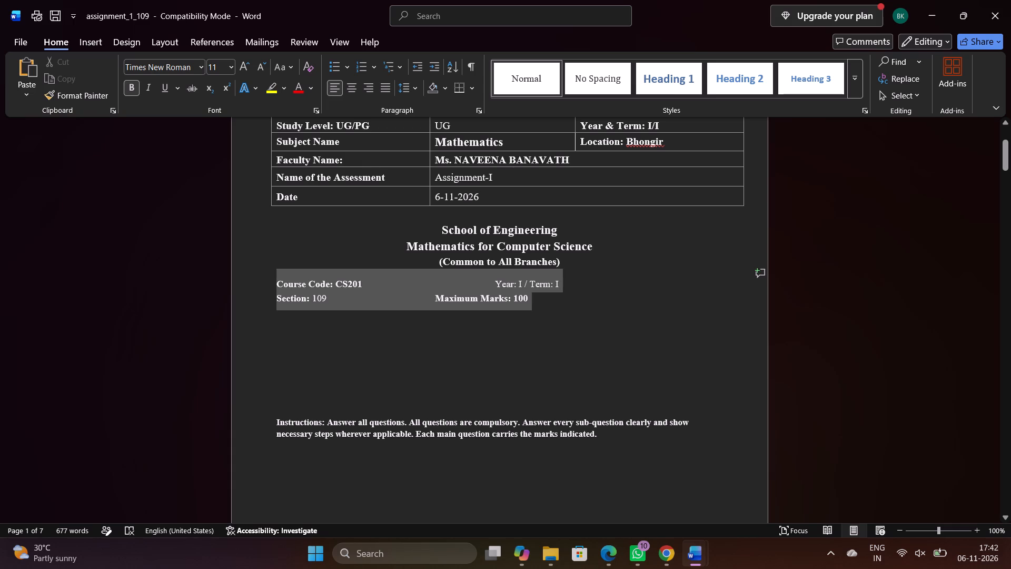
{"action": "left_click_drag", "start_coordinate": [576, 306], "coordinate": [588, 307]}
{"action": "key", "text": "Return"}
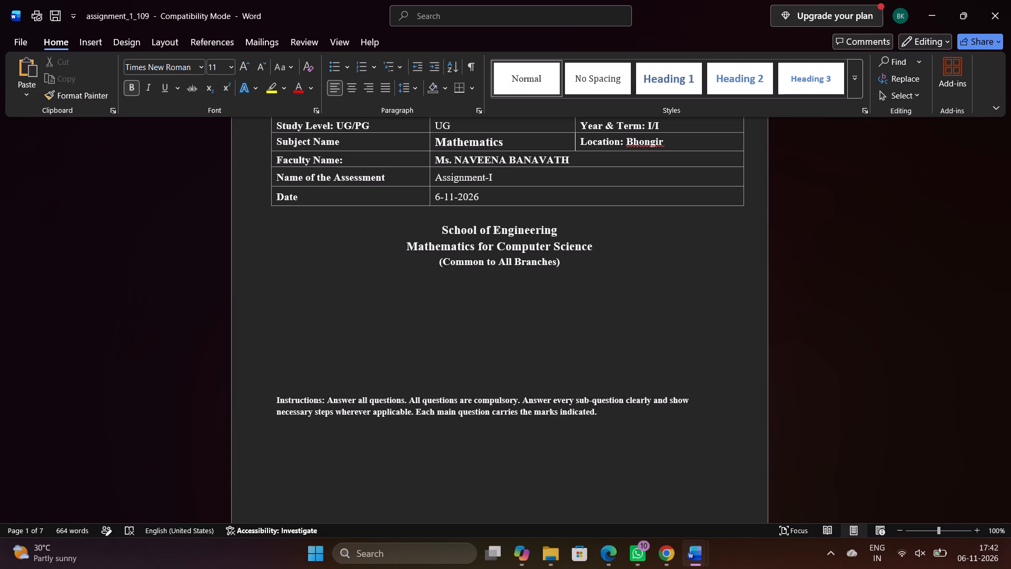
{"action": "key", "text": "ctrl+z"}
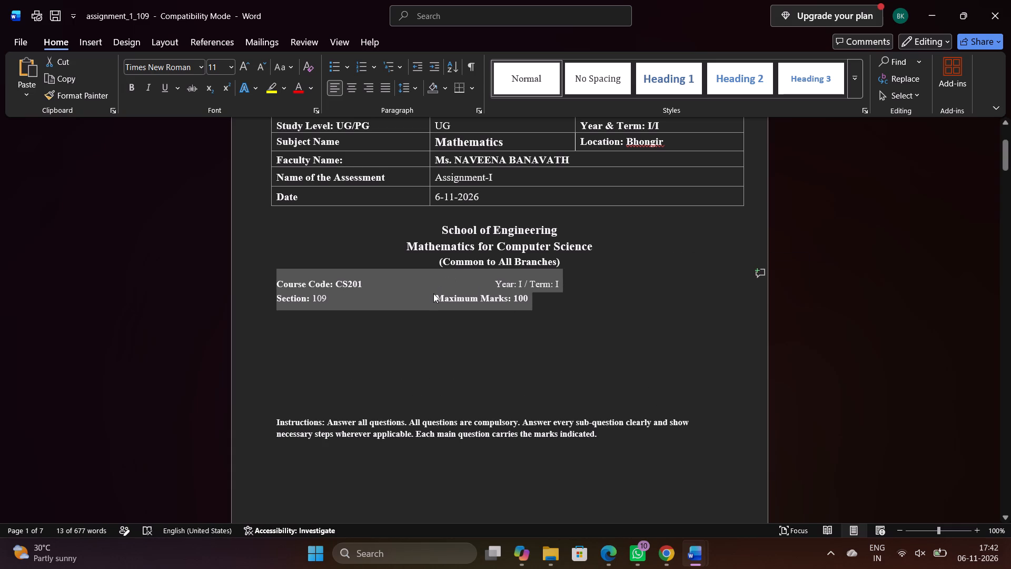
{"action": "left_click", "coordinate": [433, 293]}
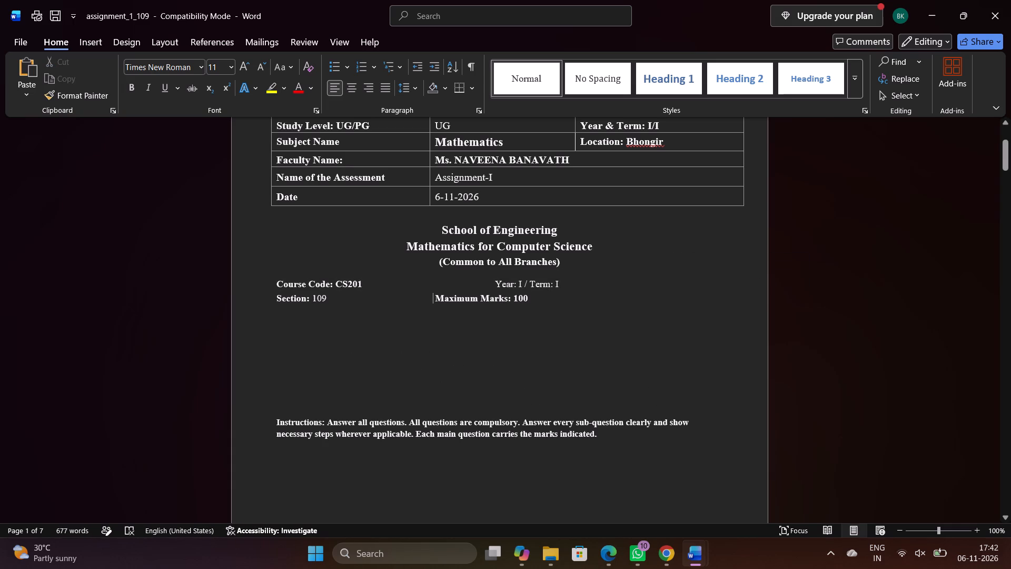
Insert three blank lines between the student details table and the School of Engineering title.
{"action": "left_click", "coordinate": [437, 226]}
{"action": "key", "text": "Return"}
{"action": "key", "text": "Return"}
{"action": "key", "text": "Return"}
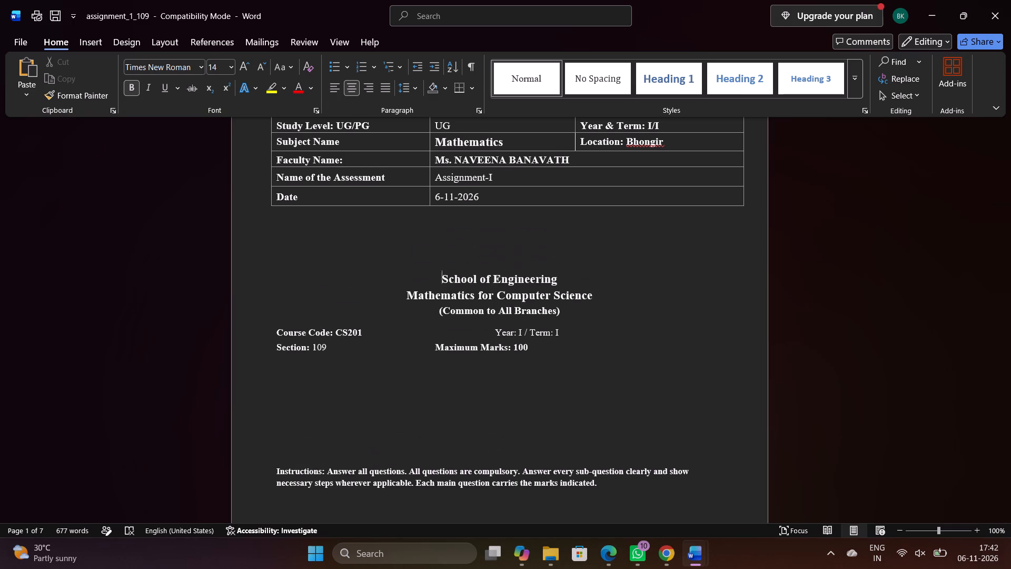
Remove four of the blank lines above the Instructions paragraph.
{"action": "left_click", "coordinate": [271, 469]}
{"action": "key", "text": "BackSpace"}
{"action": "key", "text": "BackSpace"}
{"action": "key", "text": "BackSpace"}
{"action": "key", "text": "BackSpace"}
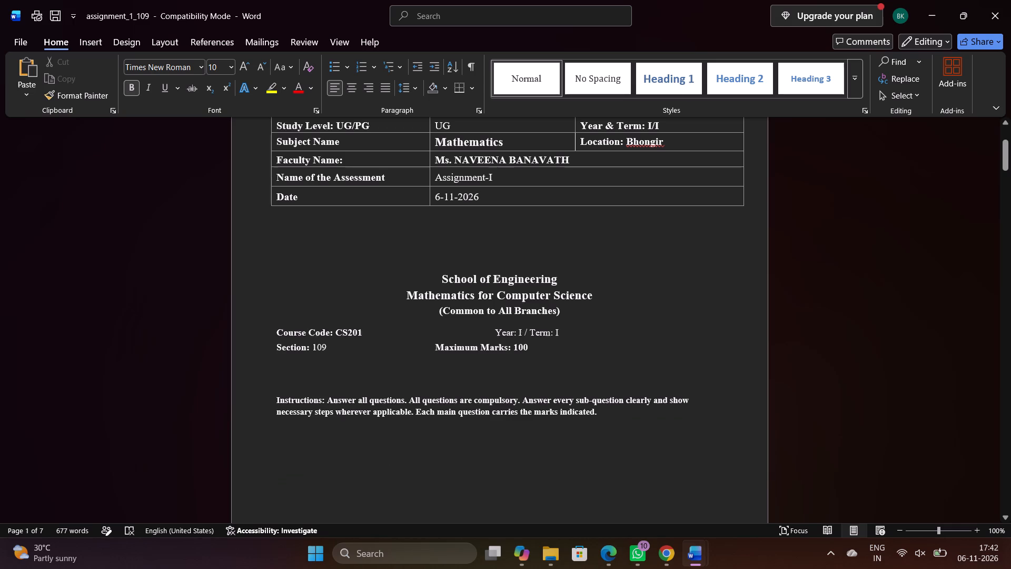
Insert two blank lines between the (Common to All Branches) line and the Course Code line.
{"action": "left_click", "coordinate": [273, 330]}
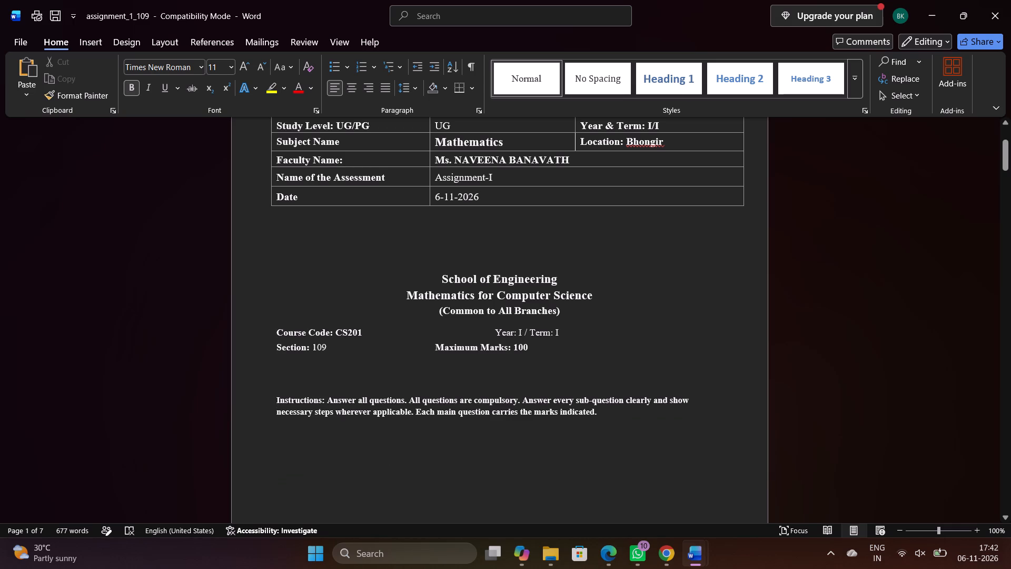
{"action": "key", "text": "Return"}
{"action": "key", "text": "Return"}
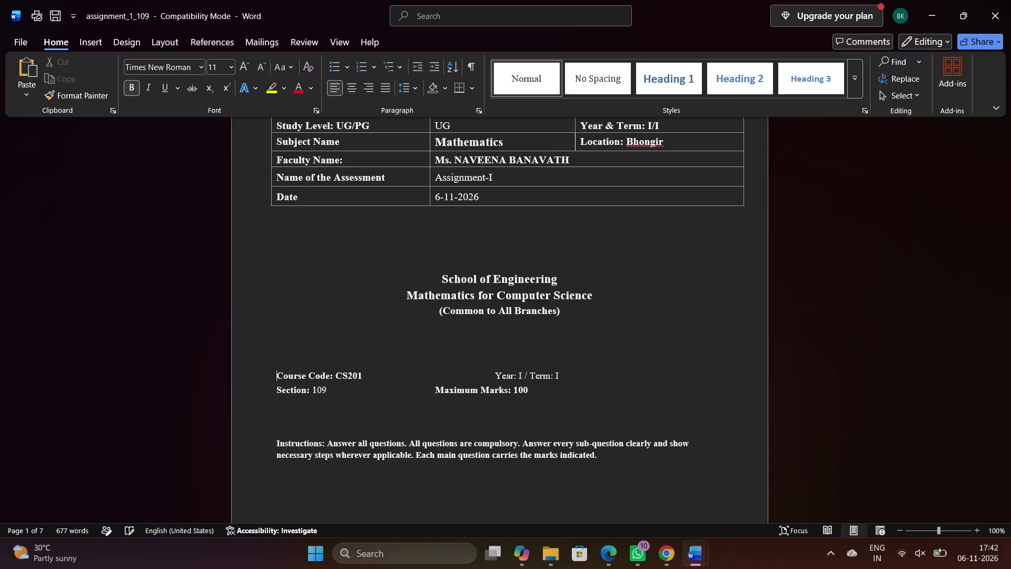
Remove eight blank lines before the Q1 heading to move the question up towards the first page.
{"action": "scroll", "coordinate": [255, 378], "scroll_direction": "down", "scroll_amount": 1}
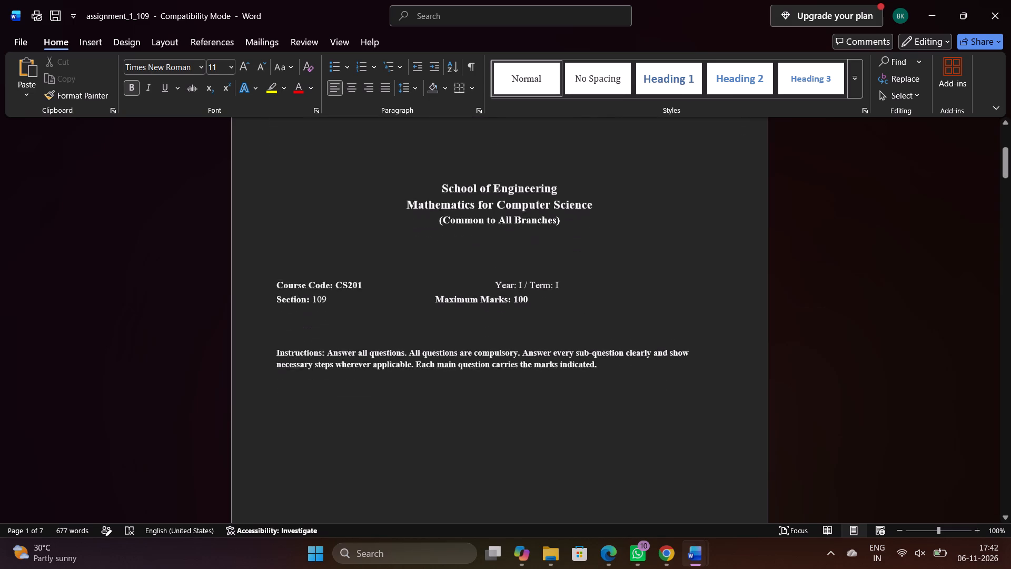
{"action": "scroll", "coordinate": [255, 378], "scroll_direction": "down", "scroll_amount": 5}
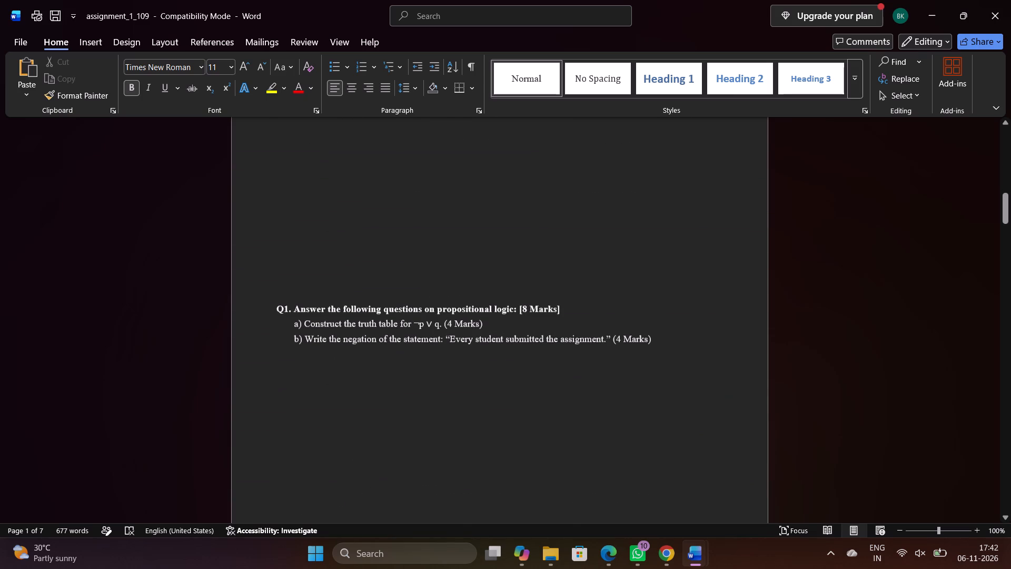
{"action": "left_click", "coordinate": [273, 312]}
{"action": "key", "text": "BackSpace"}
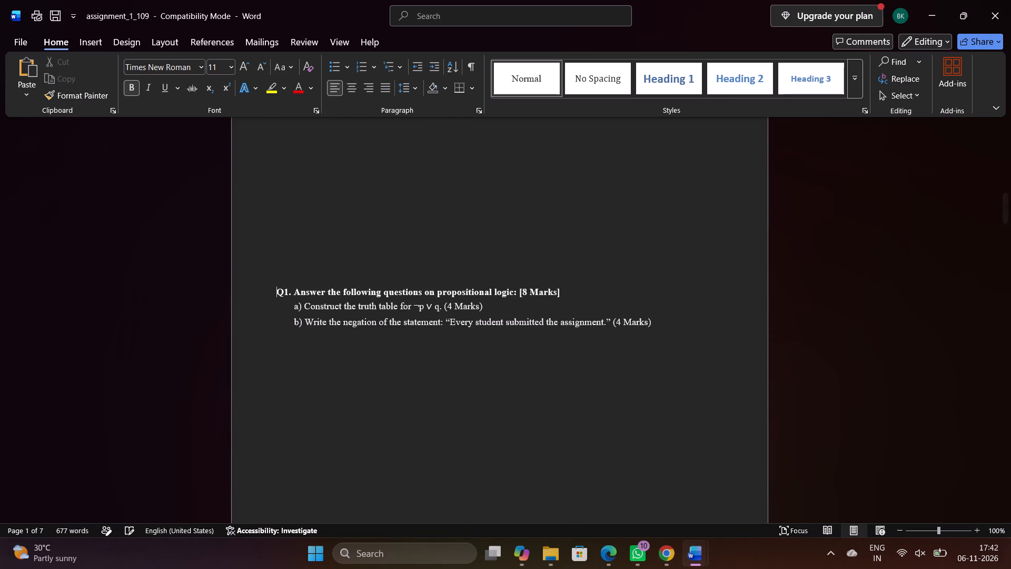
{"action": "key", "text": "BackSpace"}
{"action": "key", "text": "BackSpace"}
{"action": "key", "text": "BackSpace"}
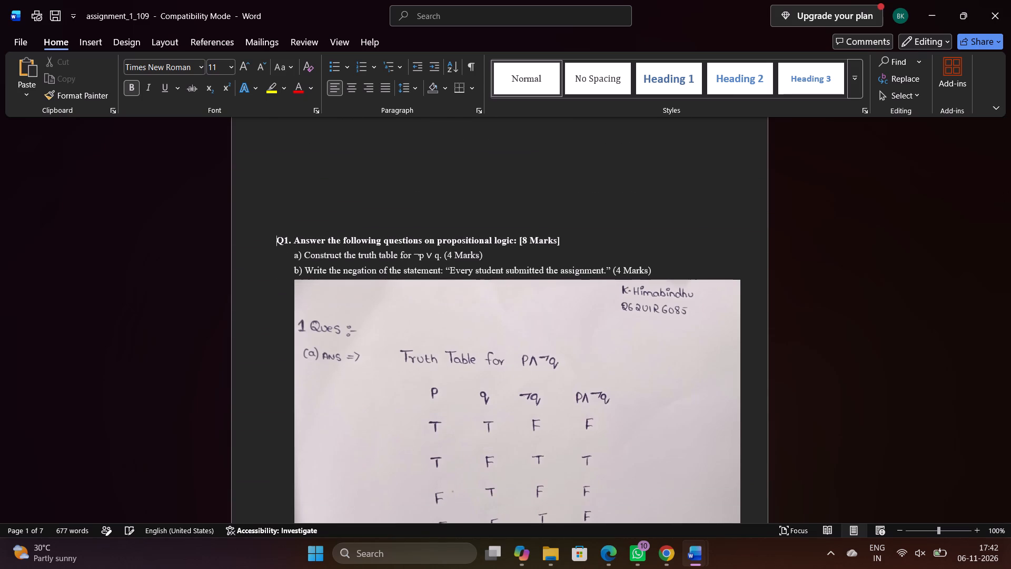
{"action": "key", "text": "BackSpace"}
{"action": "key", "text": "BackSpace"}
{"action": "key", "text": "BackSpace"}
{"action": "key", "text": "BackSpace"}
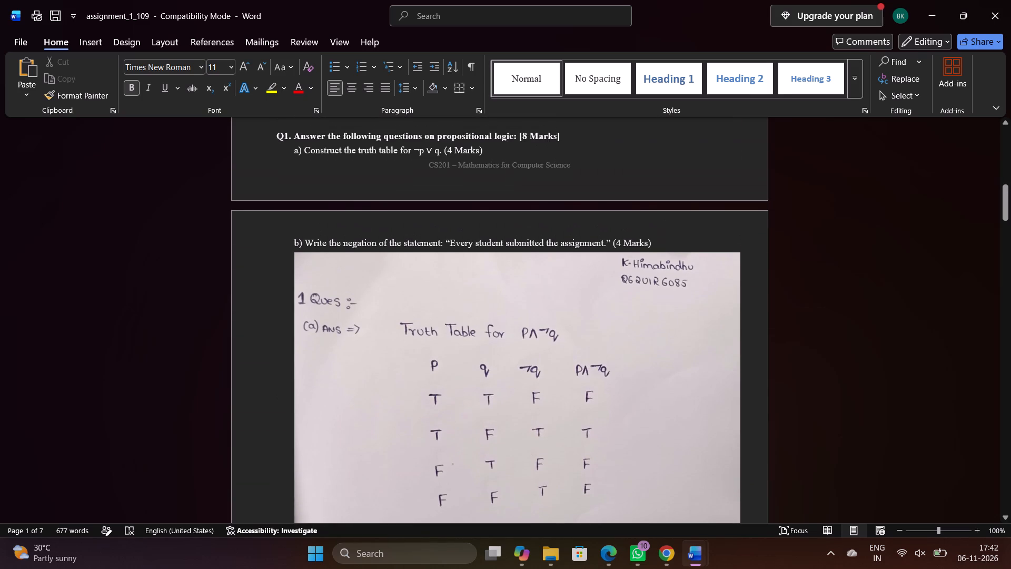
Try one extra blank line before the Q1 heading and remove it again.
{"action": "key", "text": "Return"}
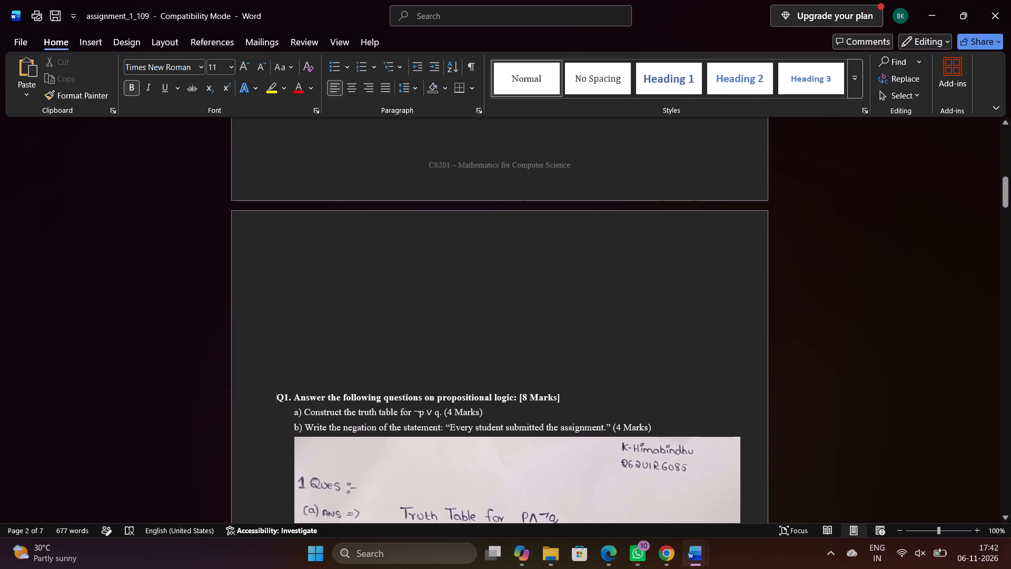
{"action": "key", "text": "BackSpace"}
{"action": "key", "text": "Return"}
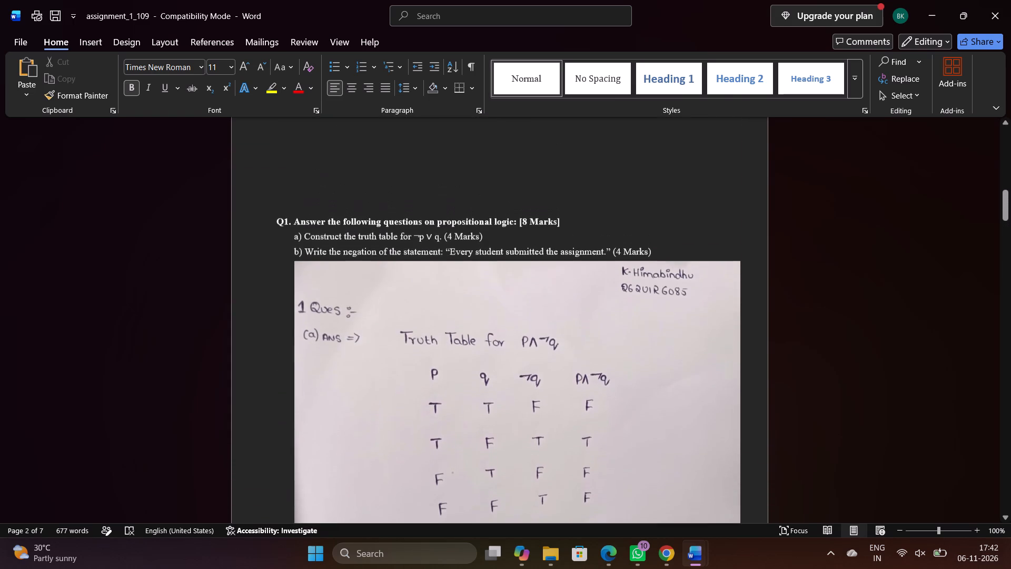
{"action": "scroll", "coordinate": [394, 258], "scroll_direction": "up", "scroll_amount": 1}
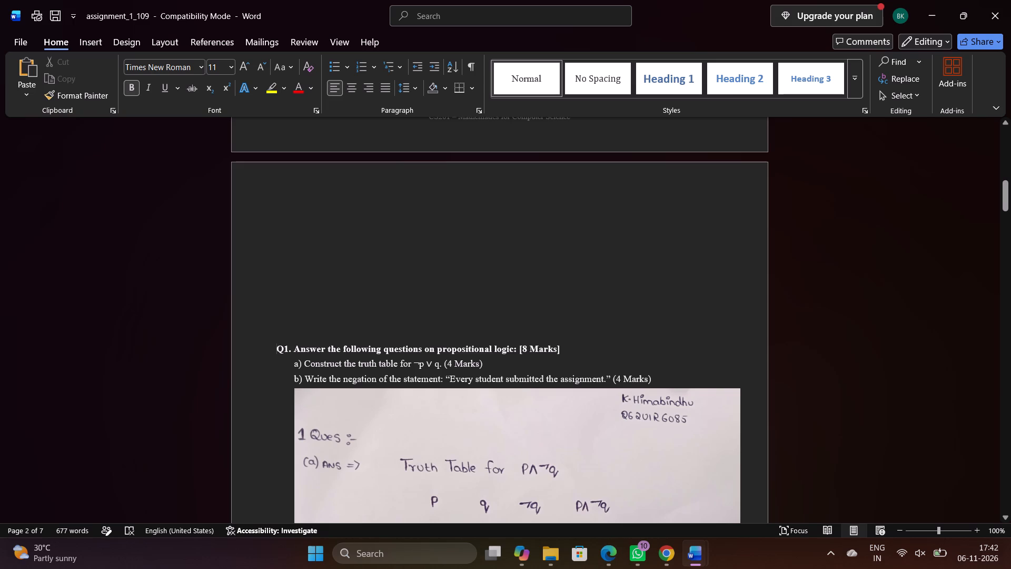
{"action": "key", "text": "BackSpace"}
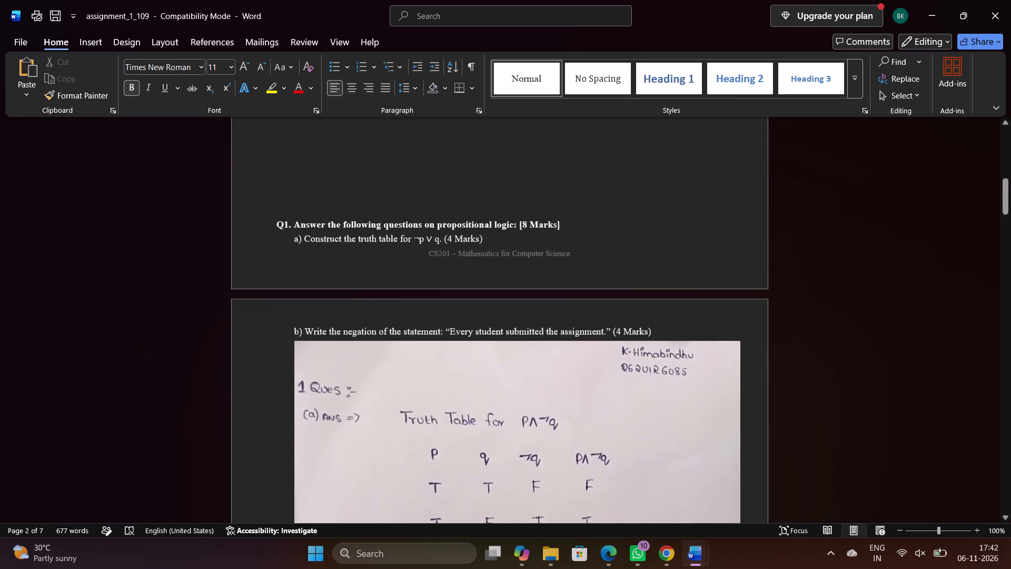
Remove one blank line directly before the Q4 heading on strong induction and proof methods.
{"action": "scroll", "coordinate": [277, 351], "scroll_direction": "down", "scroll_amount": 5}
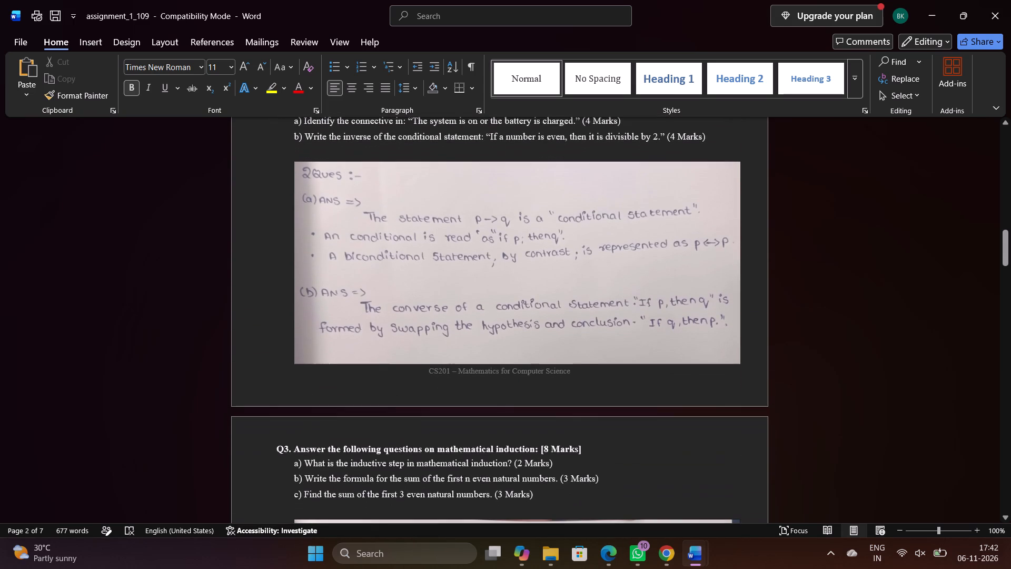
{"action": "scroll", "coordinate": [277, 351], "scroll_direction": "down", "scroll_amount": 4}
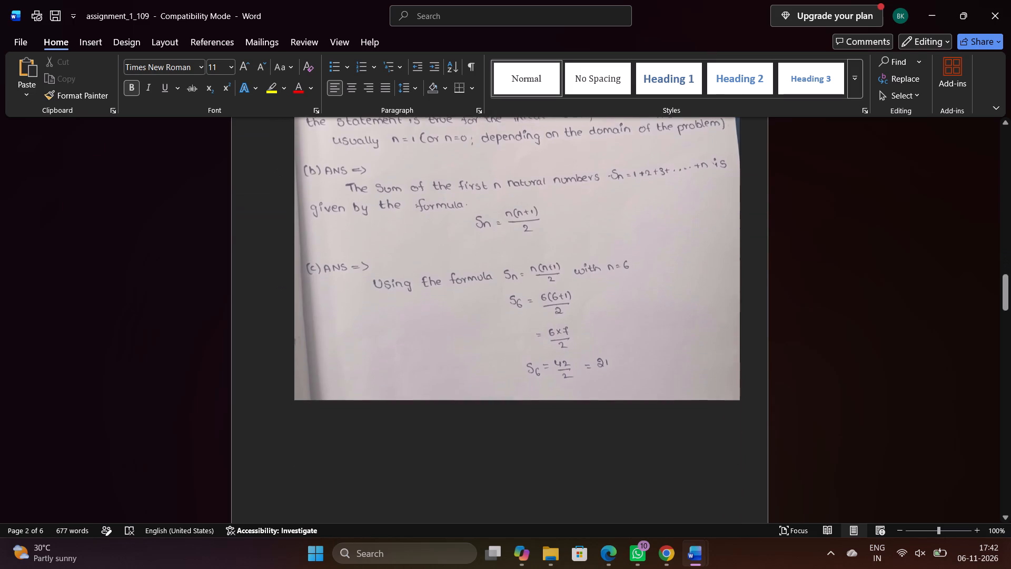
{"action": "scroll", "coordinate": [277, 351], "scroll_direction": "down", "scroll_amount": 4}
{"action": "scroll", "coordinate": [277, 351], "scroll_direction": "up", "scroll_amount": 1}
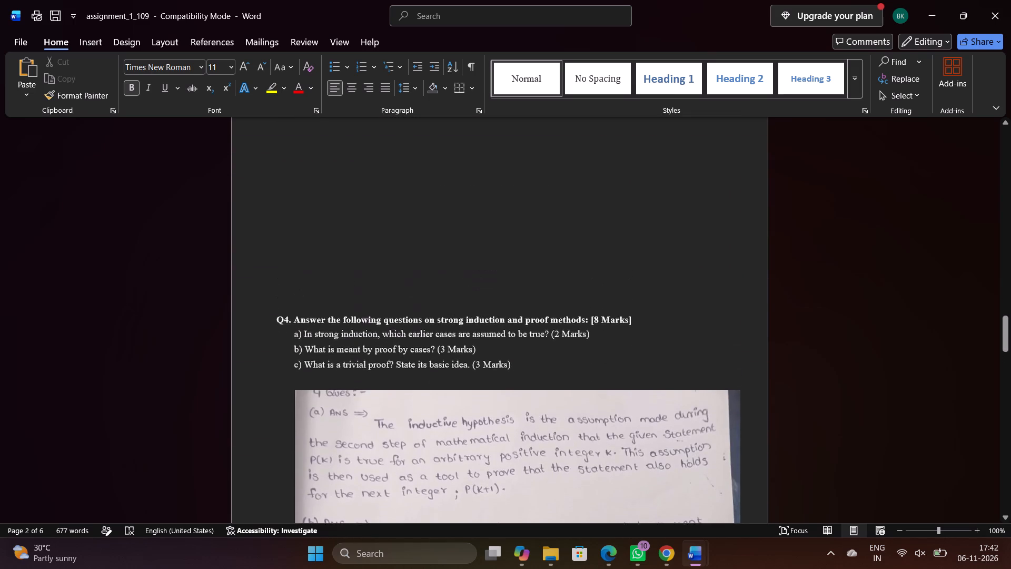
{"action": "scroll", "coordinate": [277, 351], "scroll_direction": "up", "scroll_amount": 1}
{"action": "left_click", "coordinate": [271, 395]}
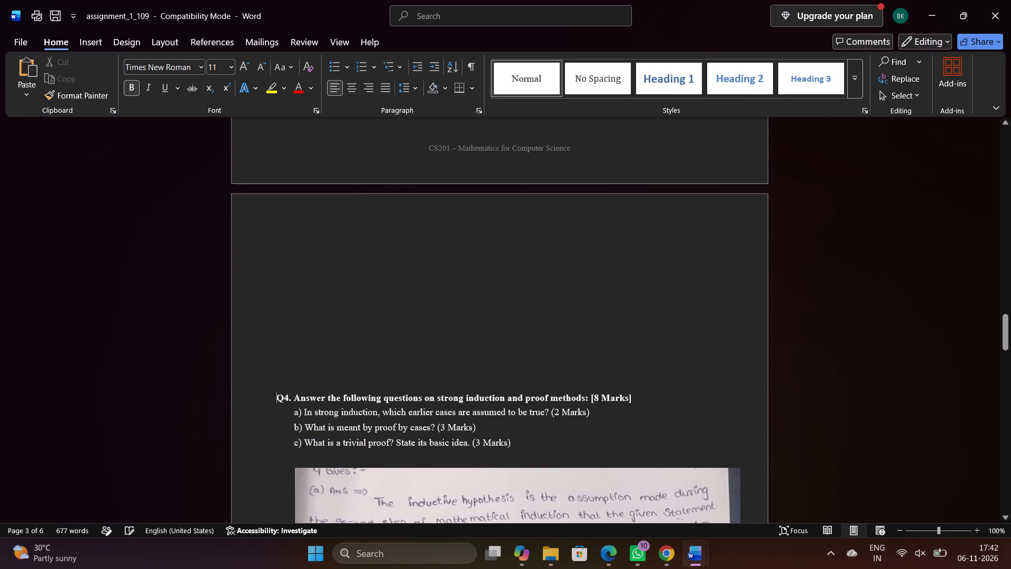
{"action": "key", "text": "BackSpace"}
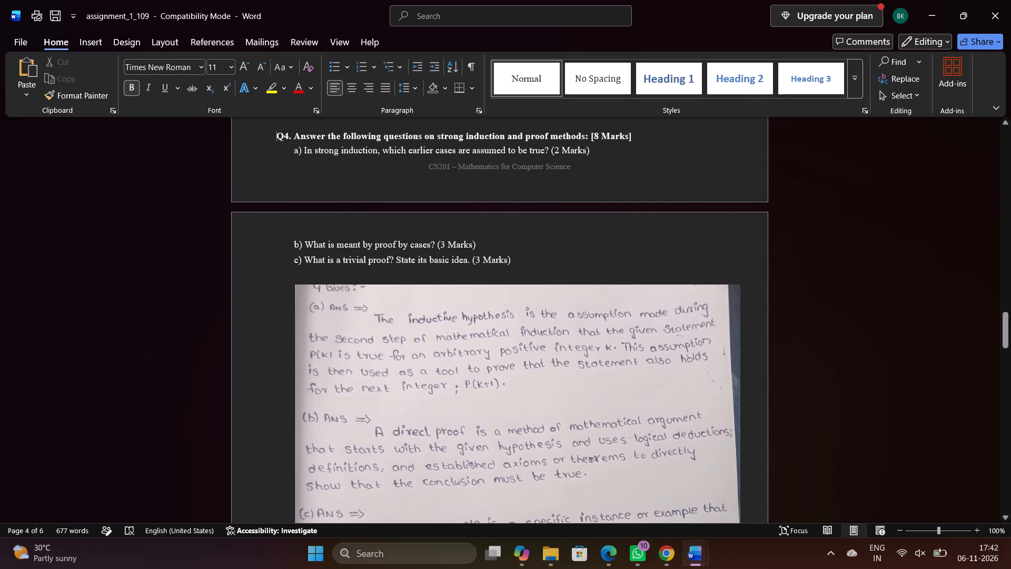
Insert three blank lines between the Q4 answer photo and the Q5 heading on matrices.
{"action": "scroll", "coordinate": [271, 395], "scroll_direction": "up", "scroll_amount": 3}
{"action": "scroll", "coordinate": [271, 395], "scroll_direction": "down", "scroll_amount": 6}
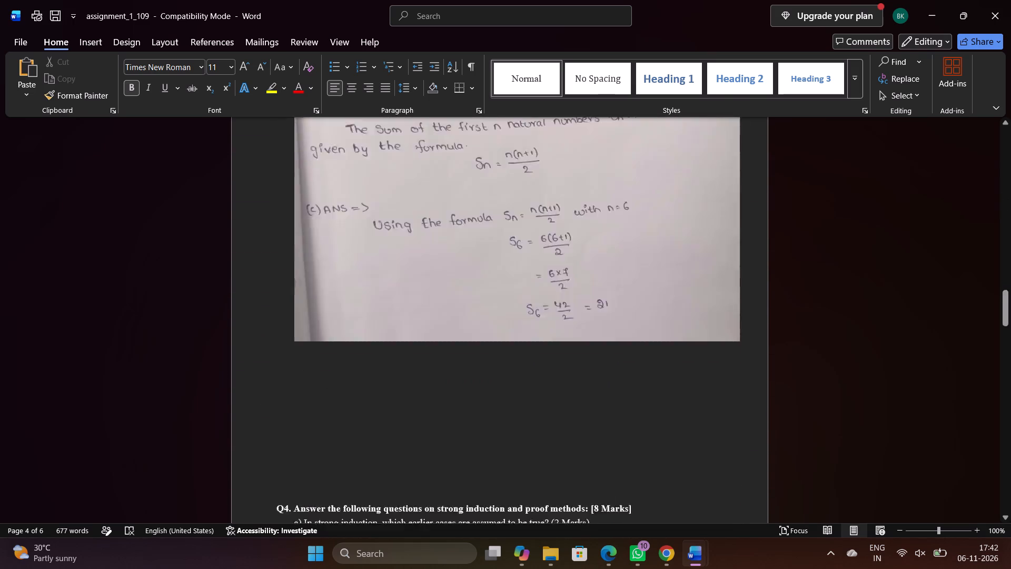
{"action": "scroll", "coordinate": [271, 395], "scroll_direction": "down", "scroll_amount": 4}
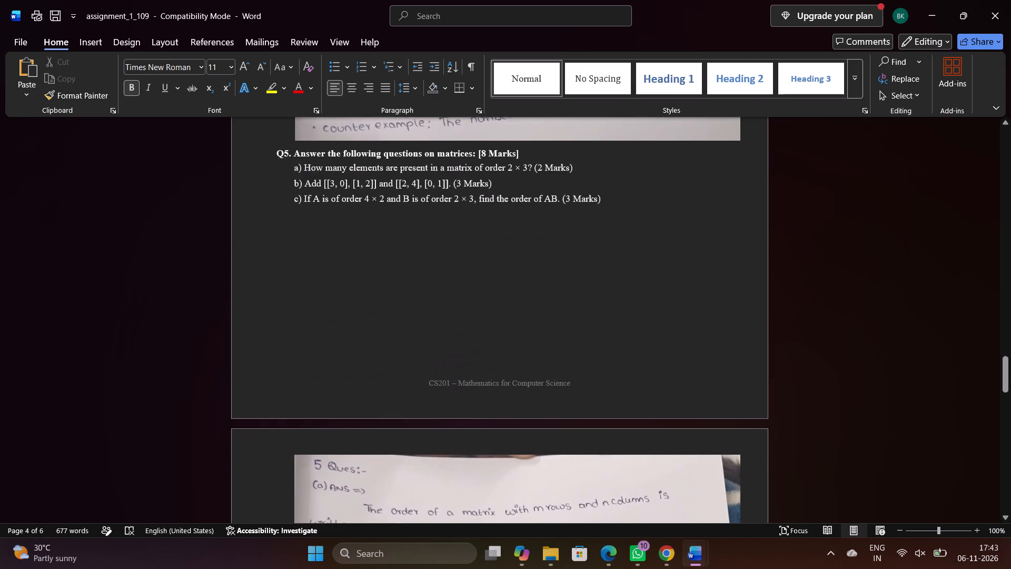
{"action": "scroll", "coordinate": [271, 395], "scroll_direction": "up", "scroll_amount": 1}
{"action": "scroll", "coordinate": [271, 395], "scroll_direction": "down", "scroll_amount": 2}
{"action": "scroll", "coordinate": [271, 395], "scroll_direction": "up", "scroll_amount": 1}
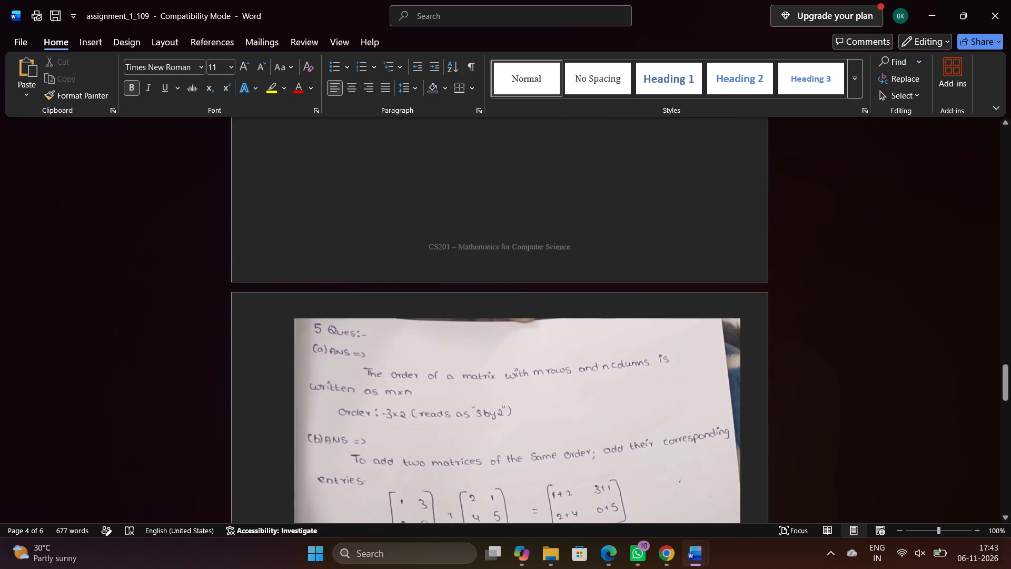
{"action": "scroll", "coordinate": [271, 395], "scroll_direction": "up", "scroll_amount": 1}
{"action": "left_click", "coordinate": [277, 302]}
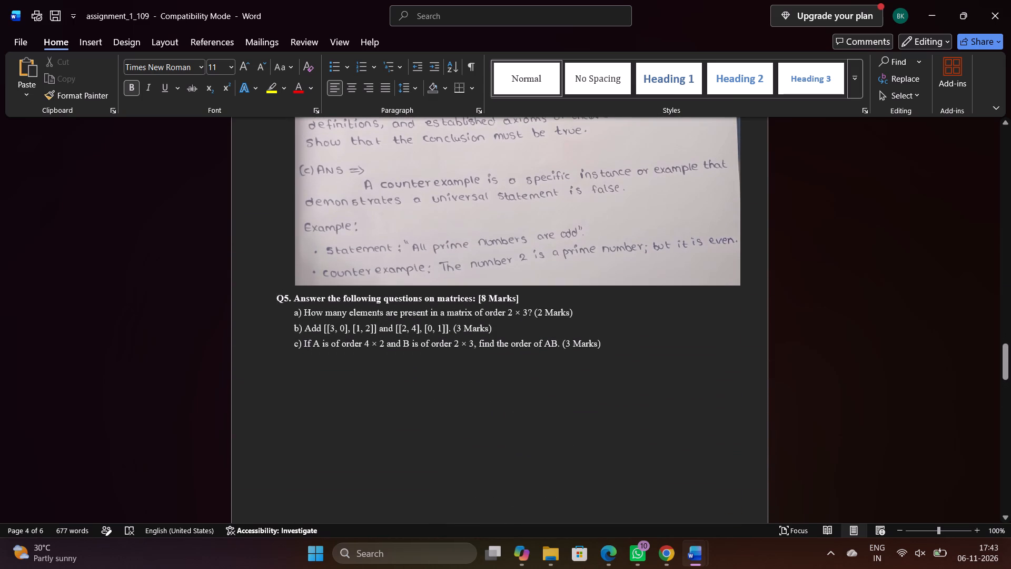
{"action": "key", "text": "Return"}
{"action": "key", "text": "Return"}
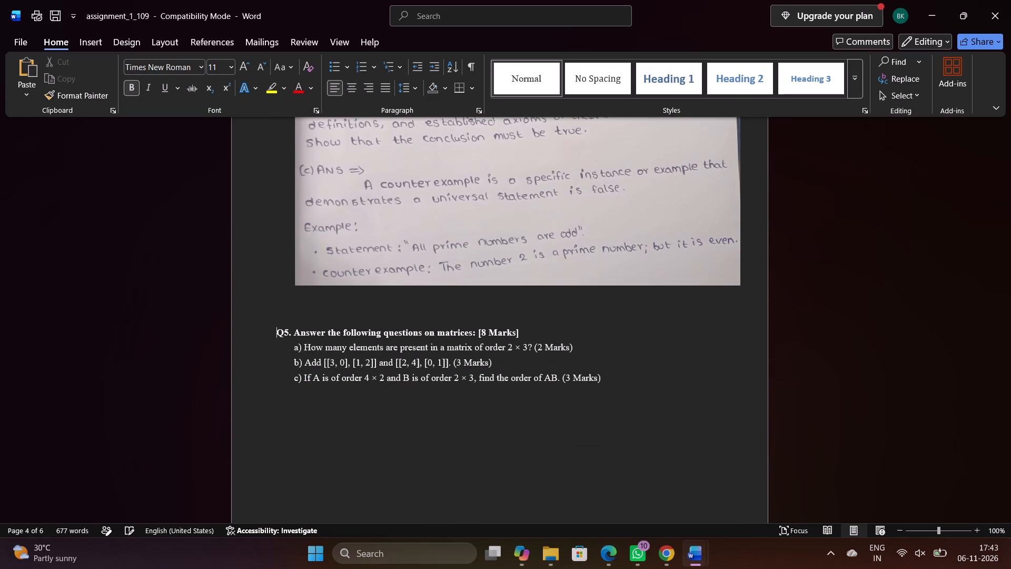
{"action": "key", "text": "Return"}
Insert one blank line before the Q3 heading on mathematical induction.
{"action": "scroll", "coordinate": [277, 302], "scroll_direction": "up", "scroll_amount": 4}
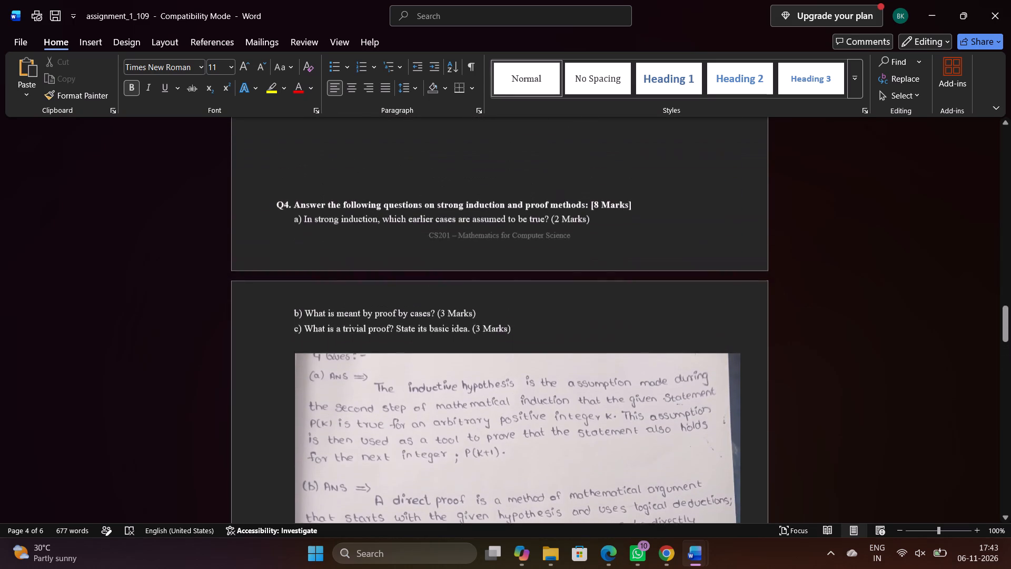
{"action": "scroll", "coordinate": [277, 302], "scroll_direction": "up", "scroll_amount": 7}
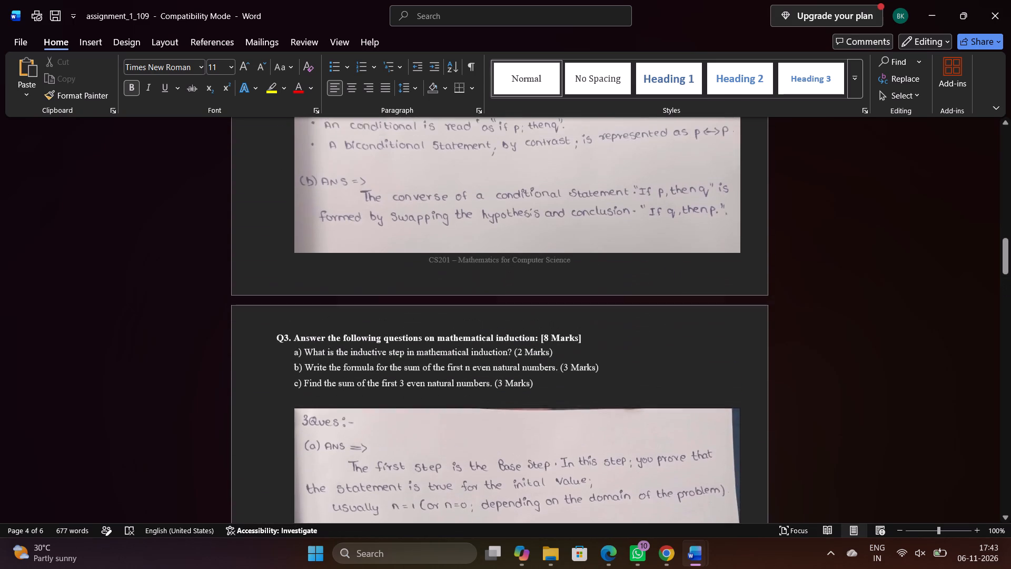
{"action": "scroll", "coordinate": [277, 302], "scroll_direction": "up", "scroll_amount": 1}
{"action": "left_click", "coordinate": [275, 368]}
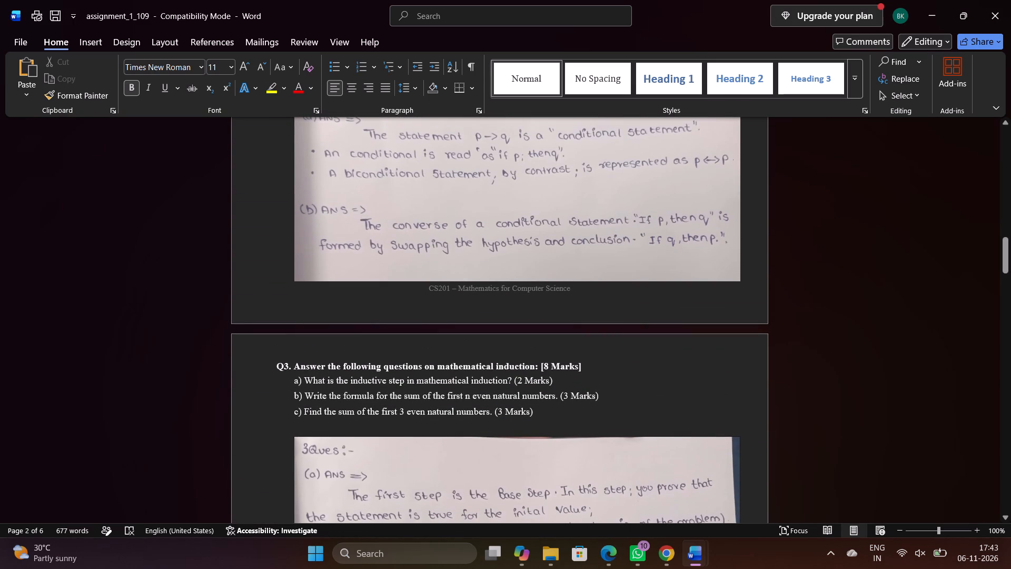
{"action": "key", "text": "Return"}
Add a blank line after part c) of Q6, the question about a non-zero determinant and the inverse.
{"action": "scroll", "coordinate": [275, 368], "scroll_direction": "down", "scroll_amount": 4}
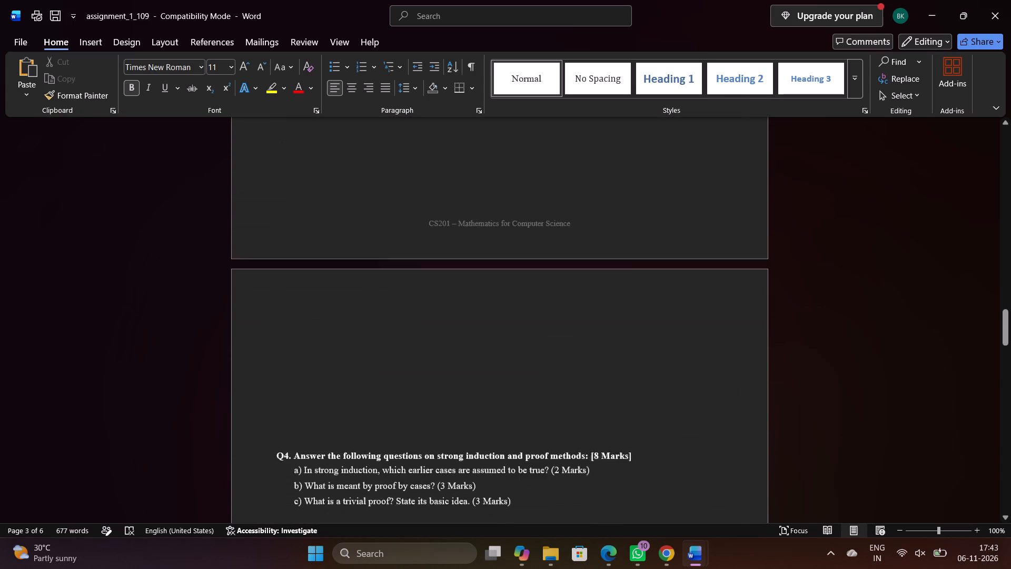
{"action": "scroll", "coordinate": [275, 368], "scroll_direction": "up", "scroll_amount": 2}
{"action": "scroll", "coordinate": [275, 368], "scroll_direction": "down", "scroll_amount": 2}
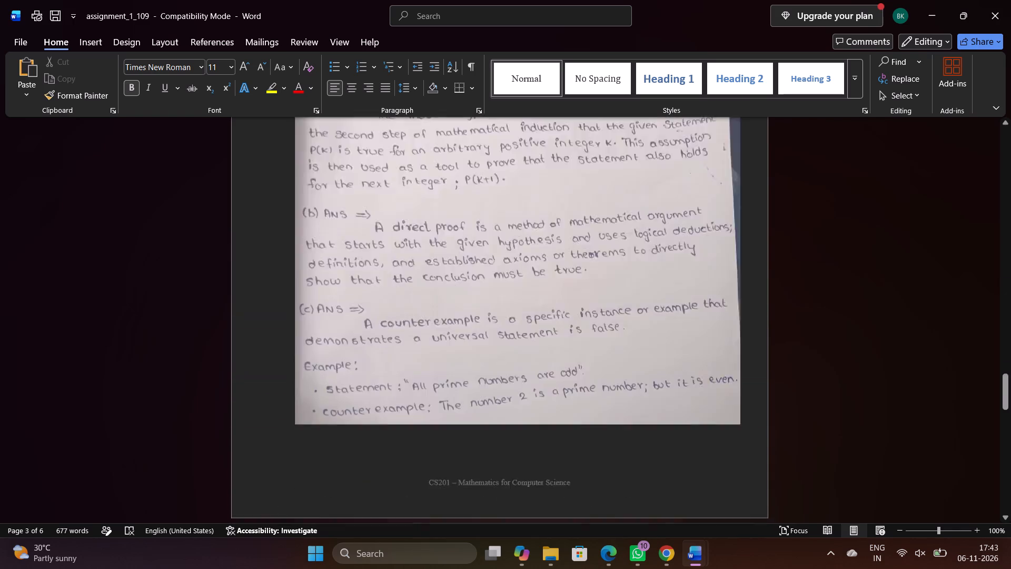
{"action": "scroll", "coordinate": [275, 368], "scroll_direction": "down", "scroll_amount": 3}
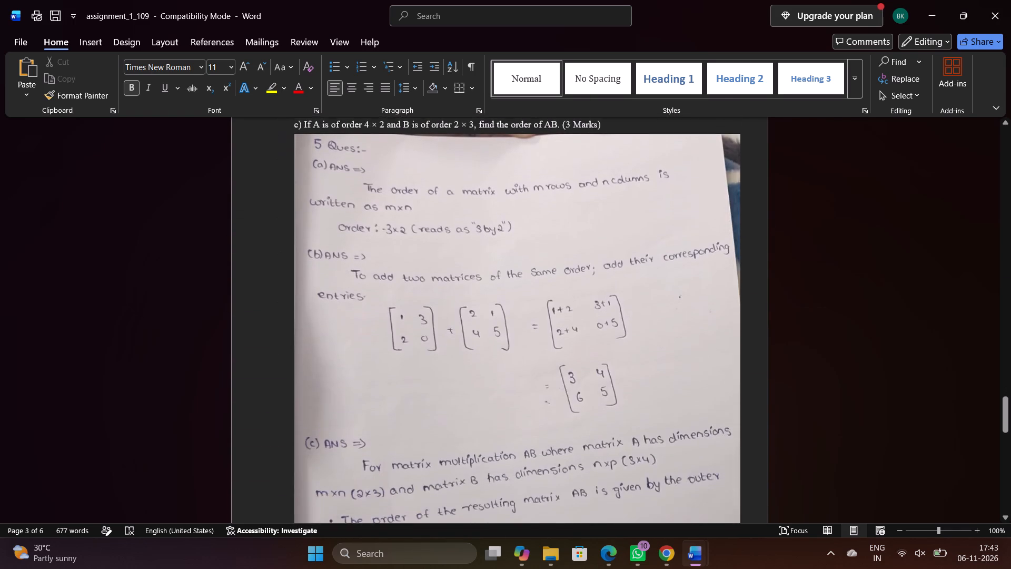
{"action": "scroll", "coordinate": [275, 368], "scroll_direction": "down", "scroll_amount": 2}
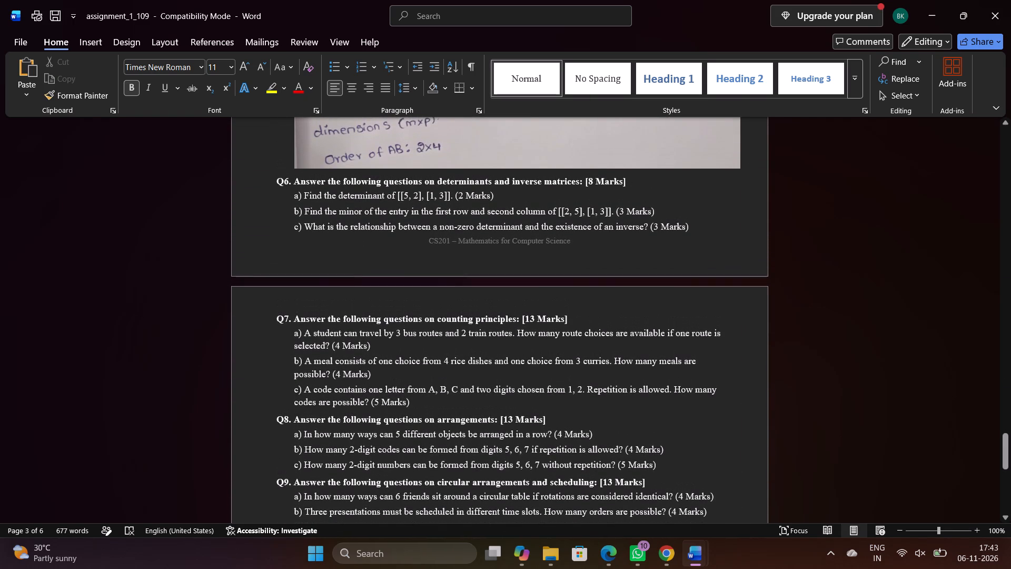
{"action": "left_click", "coordinate": [692, 223]}
{"action": "key", "text": "Return"}
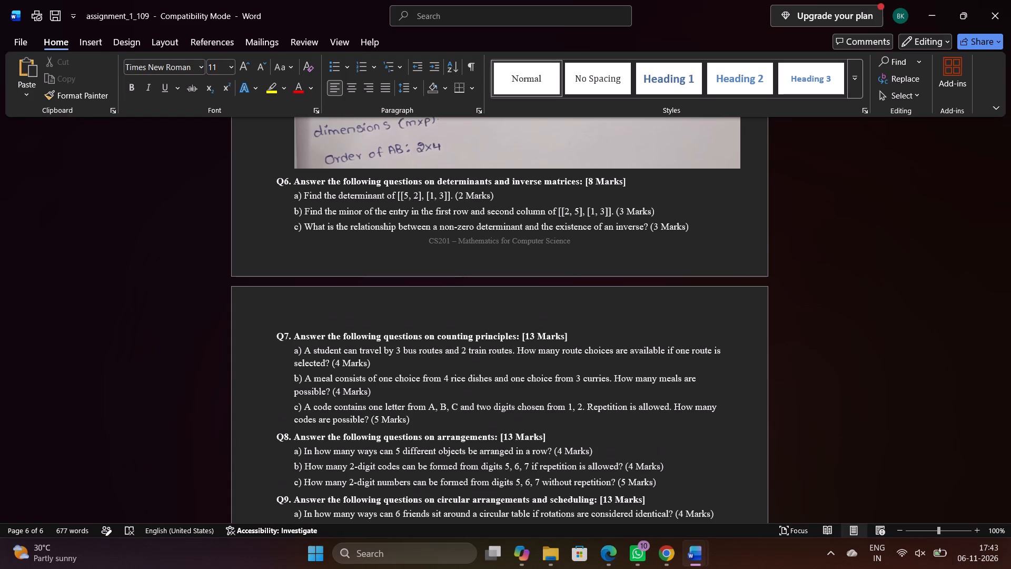
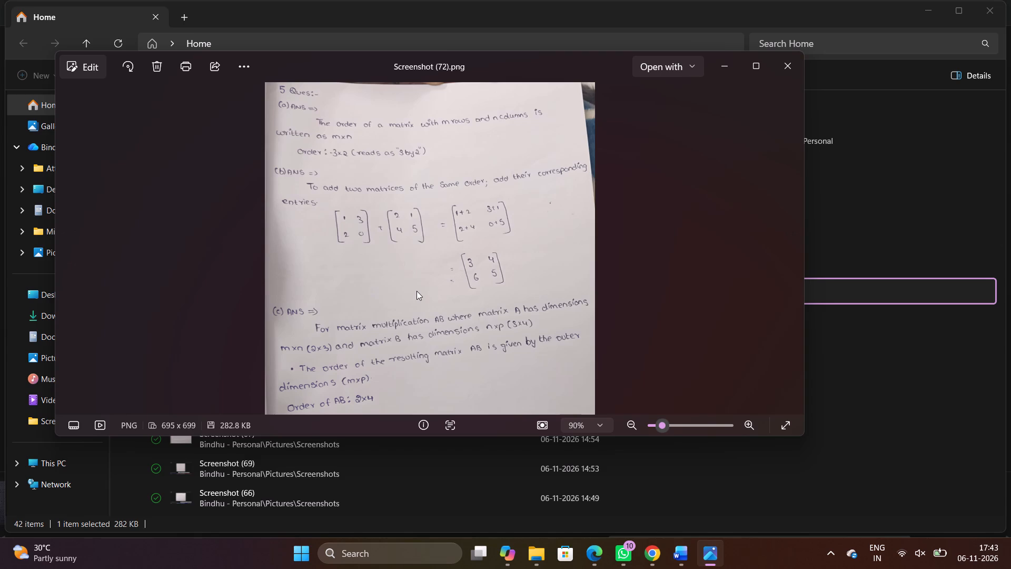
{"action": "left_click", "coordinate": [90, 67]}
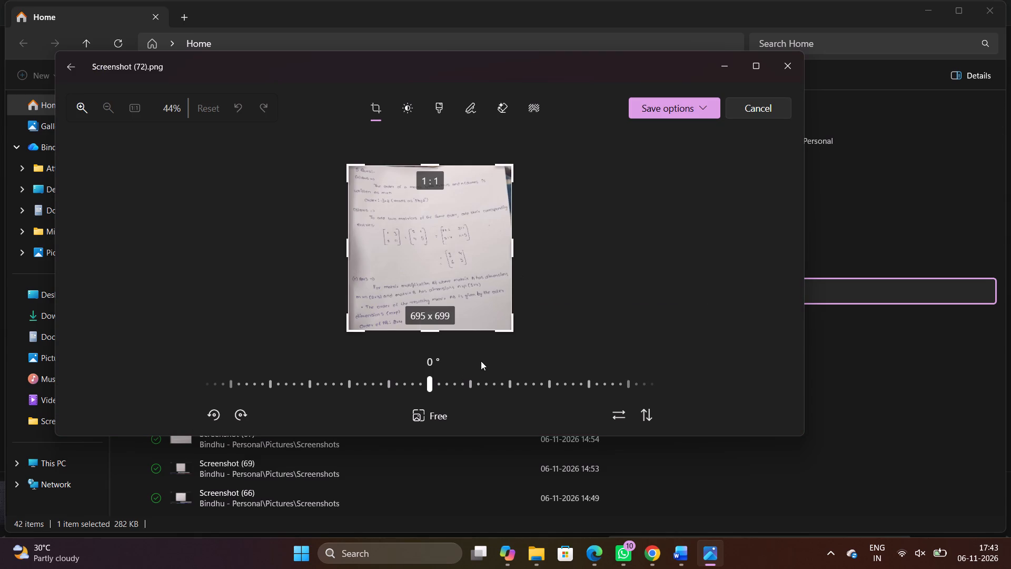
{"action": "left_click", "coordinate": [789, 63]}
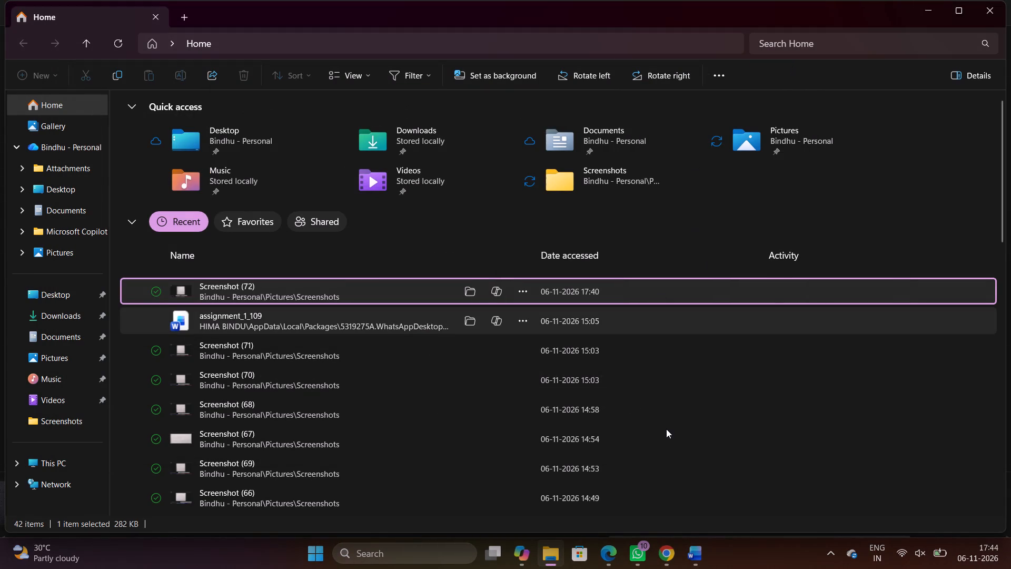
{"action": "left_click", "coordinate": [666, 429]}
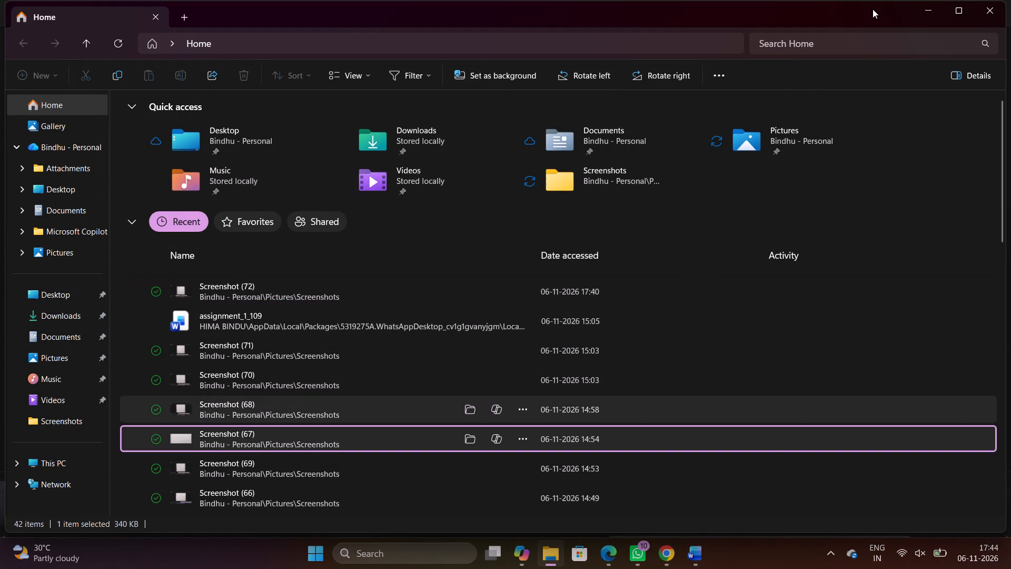
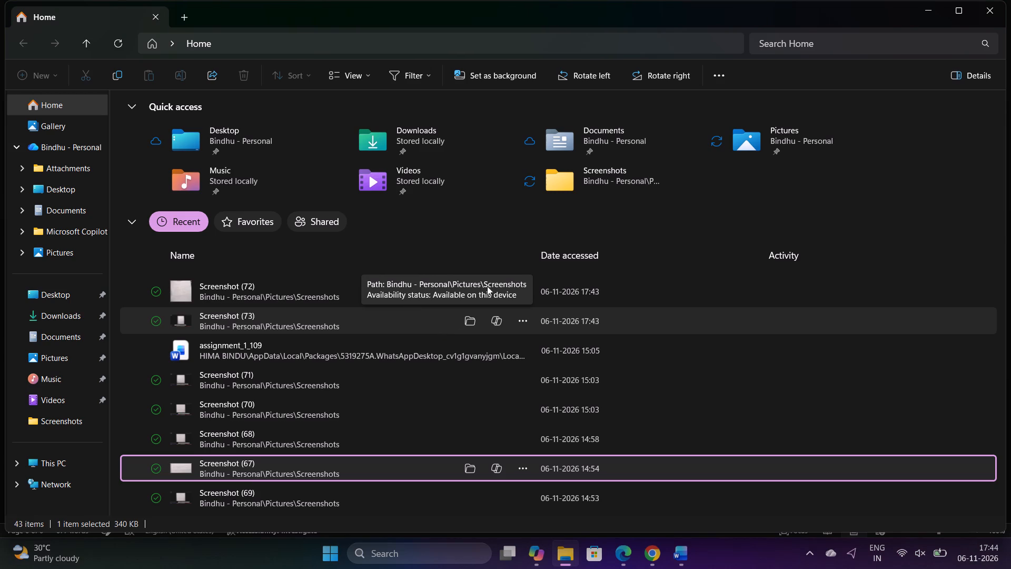
Preview Screenshot (73) and check the answer space under Q6 in the assignment_1_109 Word document.
{"action": "double_click", "coordinate": [414, 323]}
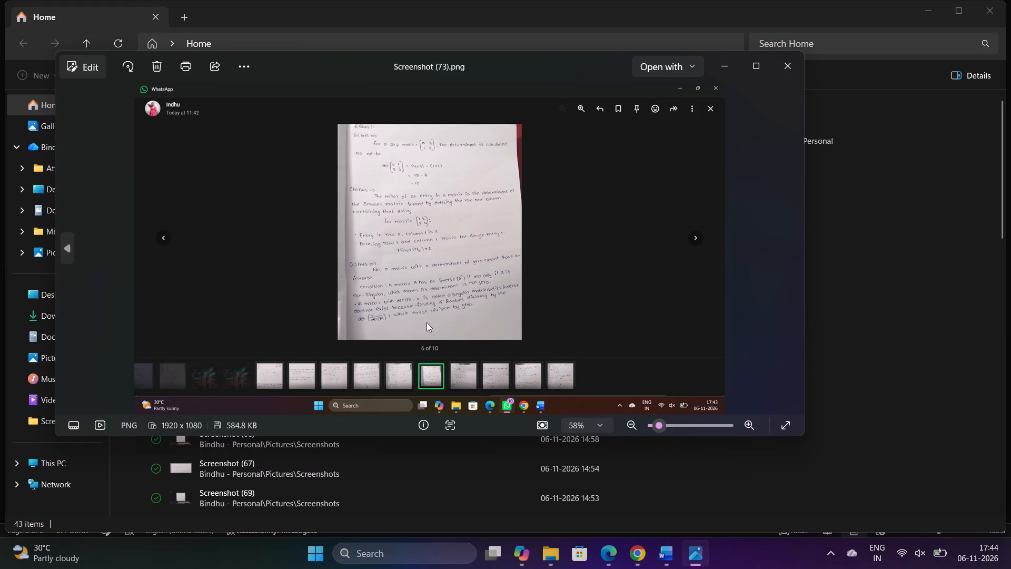
{"action": "left_click", "coordinate": [784, 67]}
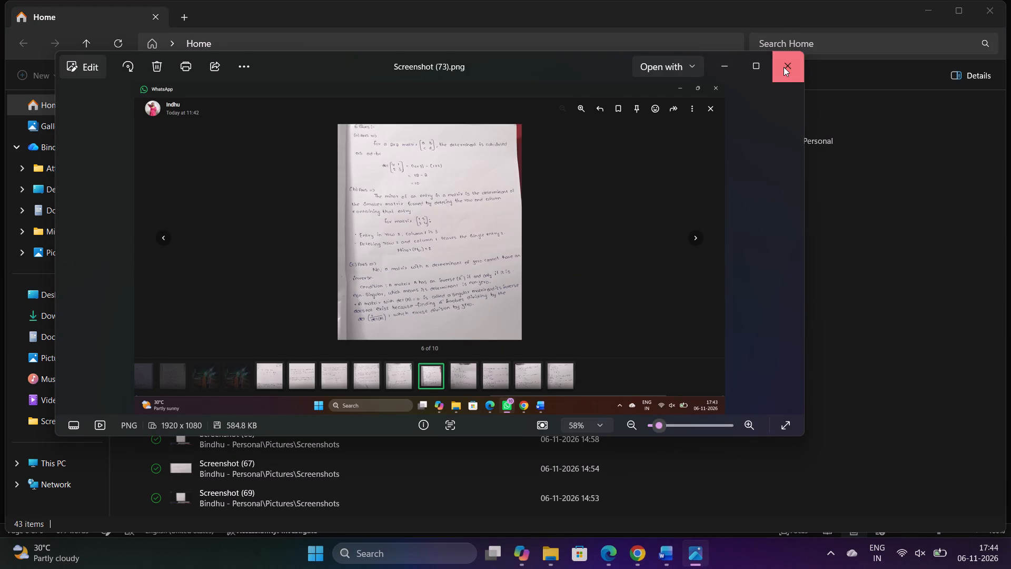
{"action": "left_click", "coordinate": [675, 564]}
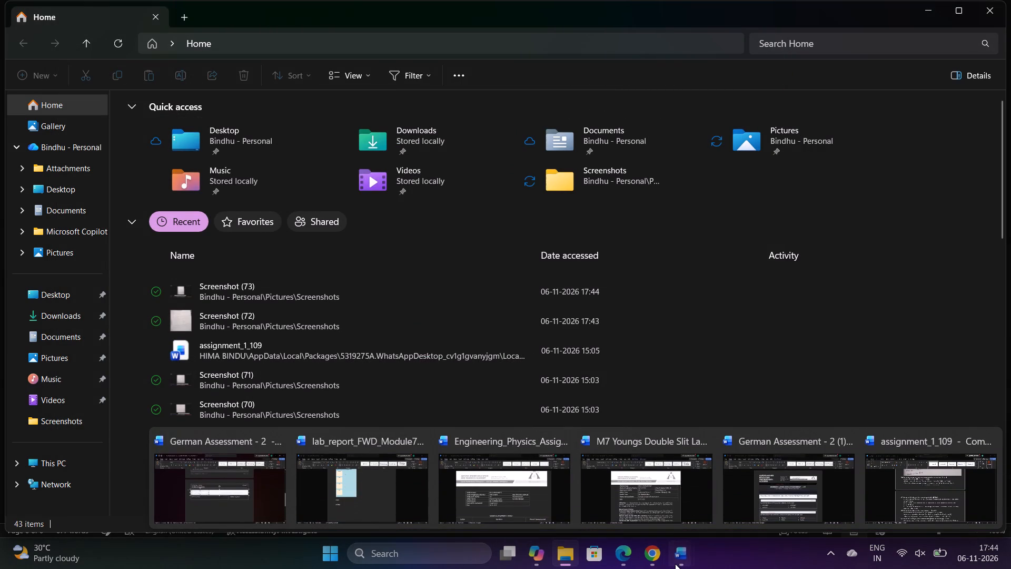
{"action": "left_click", "coordinate": [888, 505]}
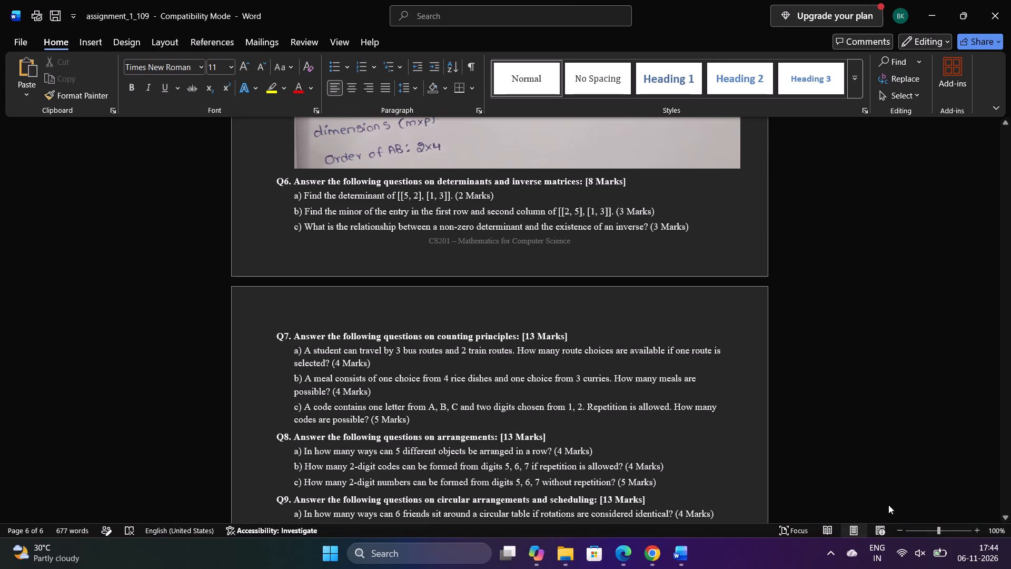
{"action": "left_click", "coordinate": [563, 552]}
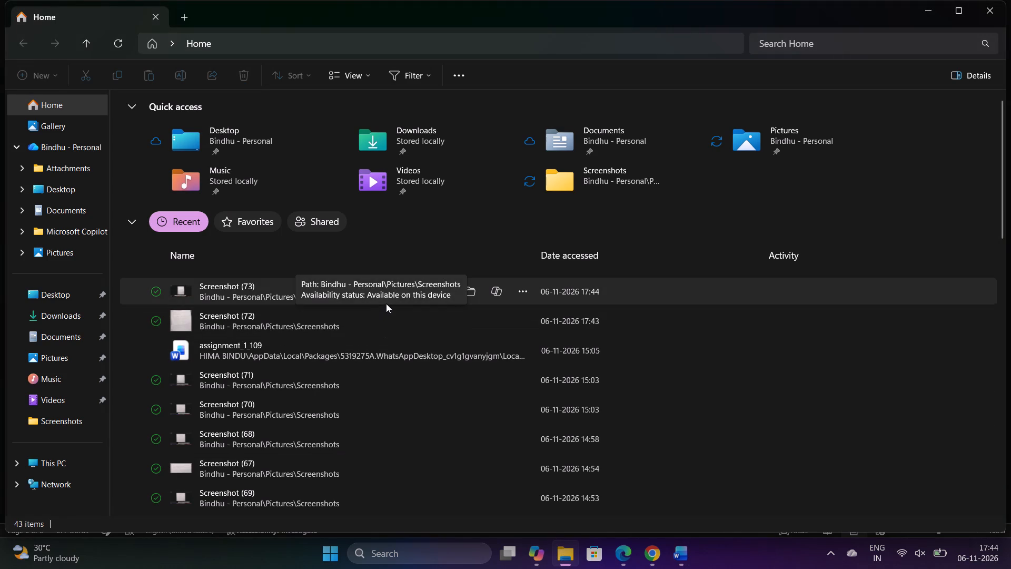
Crop Screenshot (73) in Photos to just the handwritten Q6 answer page, 570 x 691, and save it over the original.
{"action": "double_click", "coordinate": [386, 303]}
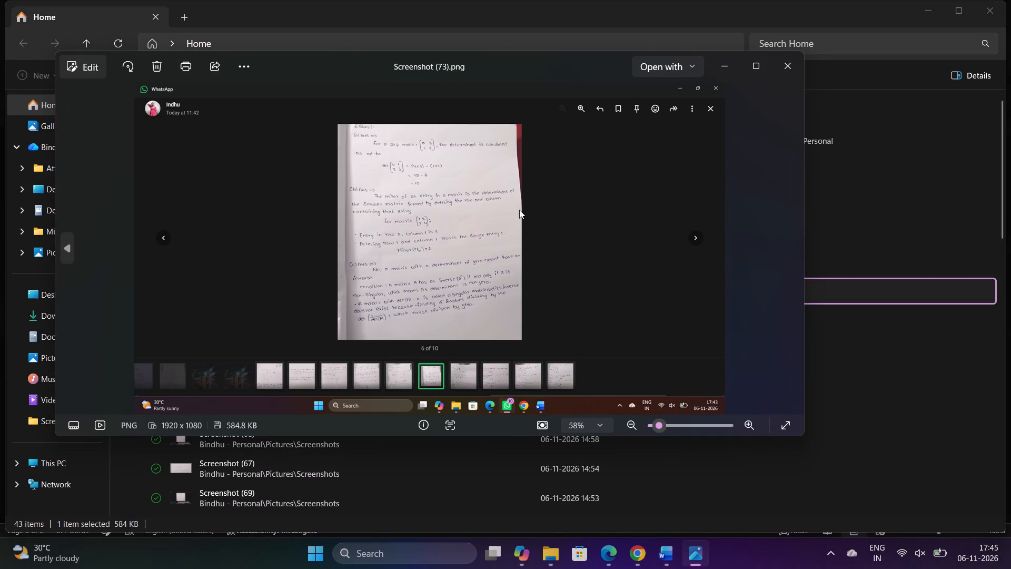
{"action": "left_click", "coordinate": [96, 63]}
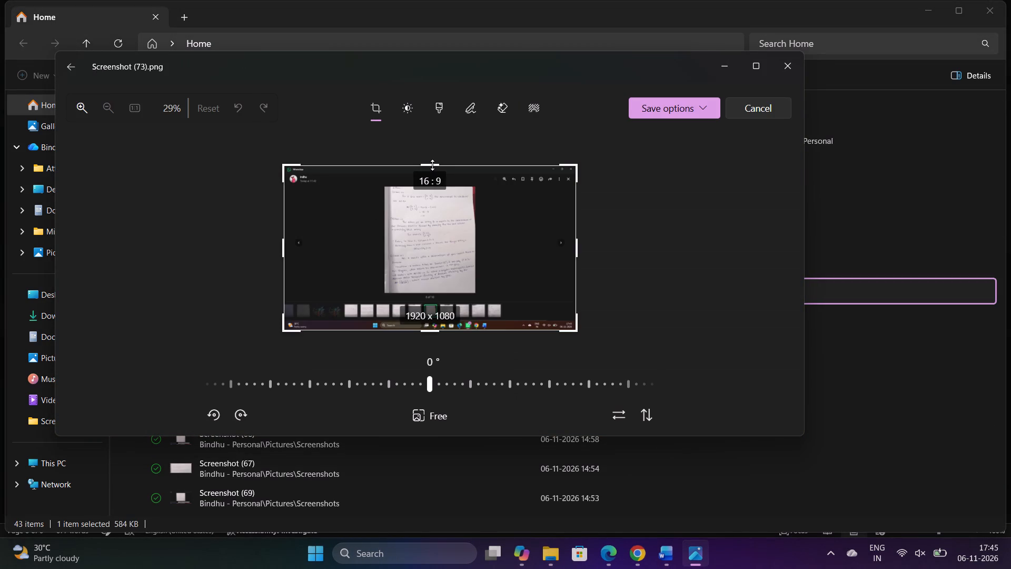
{"action": "left_click_drag", "start_coordinate": [432, 165], "coordinate": [432, 184]}
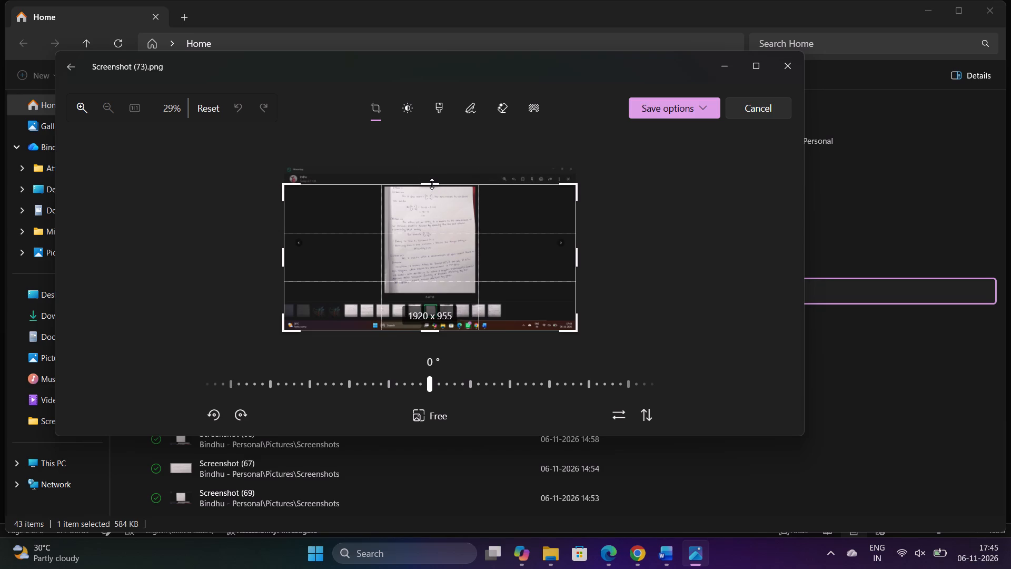
{"action": "left_click_drag", "start_coordinate": [432, 184], "coordinate": [432, 185]}
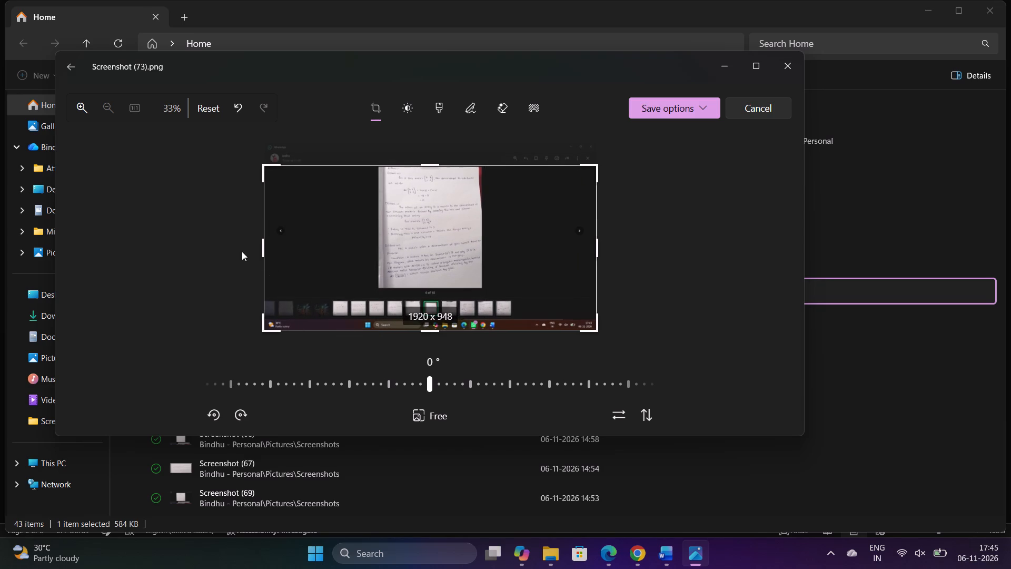
{"action": "left_click_drag", "start_coordinate": [257, 251], "coordinate": [375, 250]}
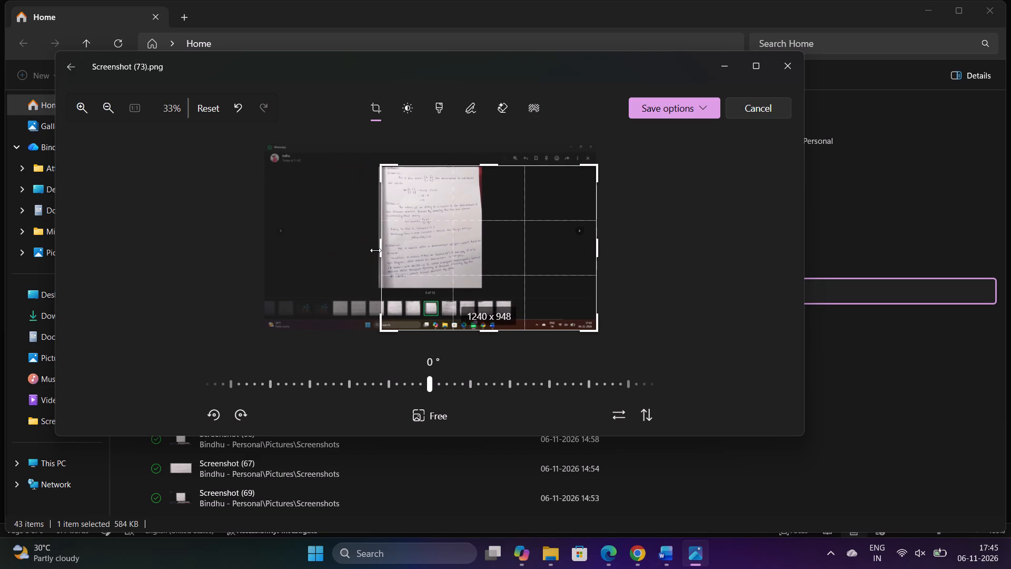
{"action": "left_click_drag", "start_coordinate": [375, 250], "coordinate": [376, 251]}
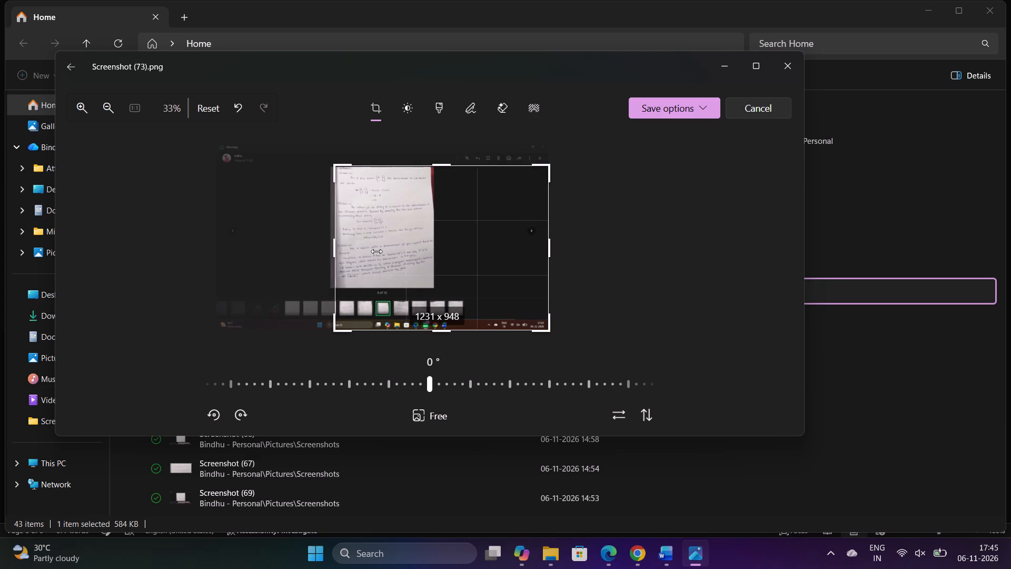
{"action": "left_click_drag", "start_coordinate": [541, 239], "coordinate": [427, 236]}
{"action": "left_click", "coordinate": [446, 163]}
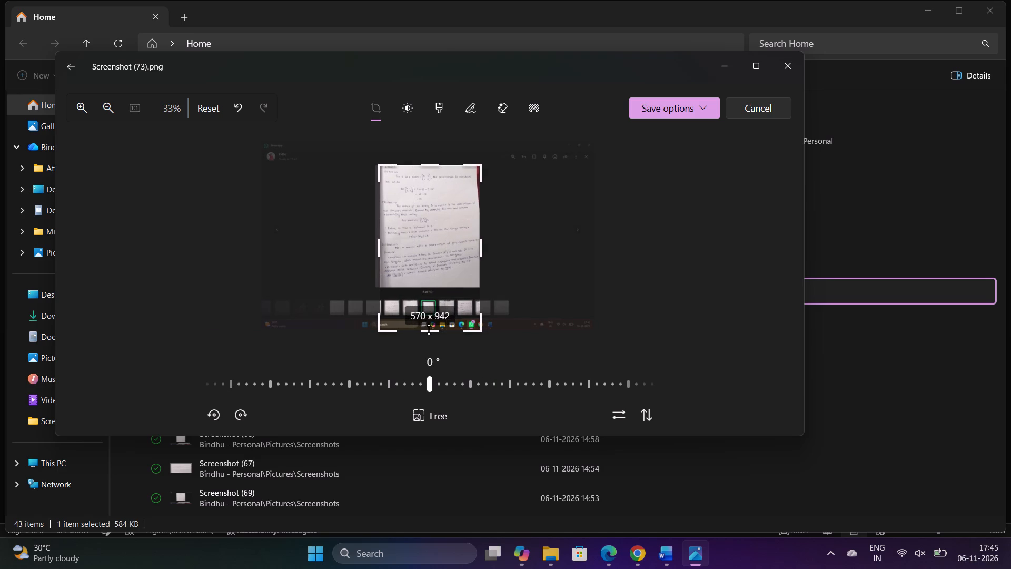
{"action": "left_click_drag", "start_coordinate": [430, 329], "coordinate": [432, 286]}
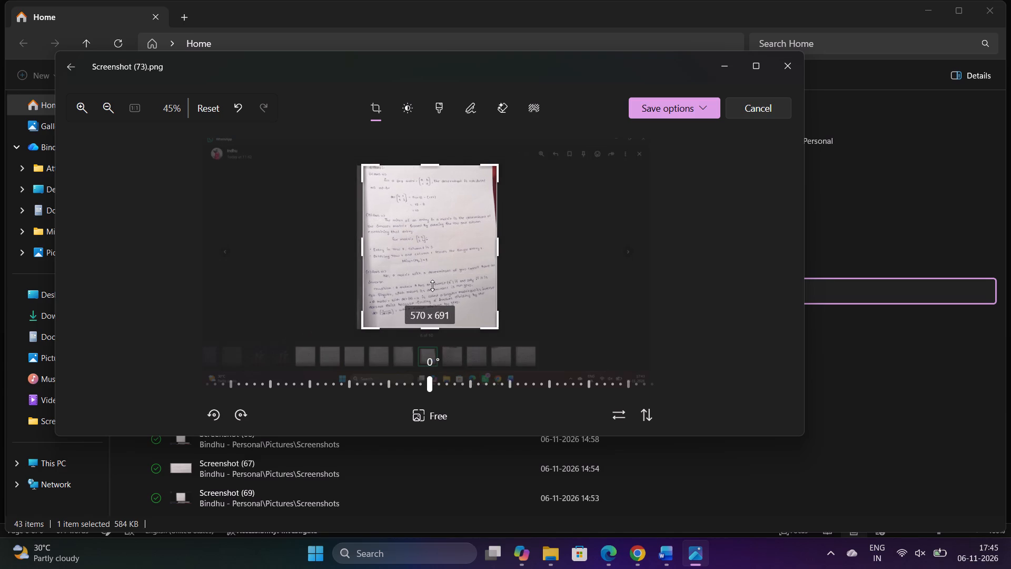
{"action": "left_click", "coordinate": [668, 102]}
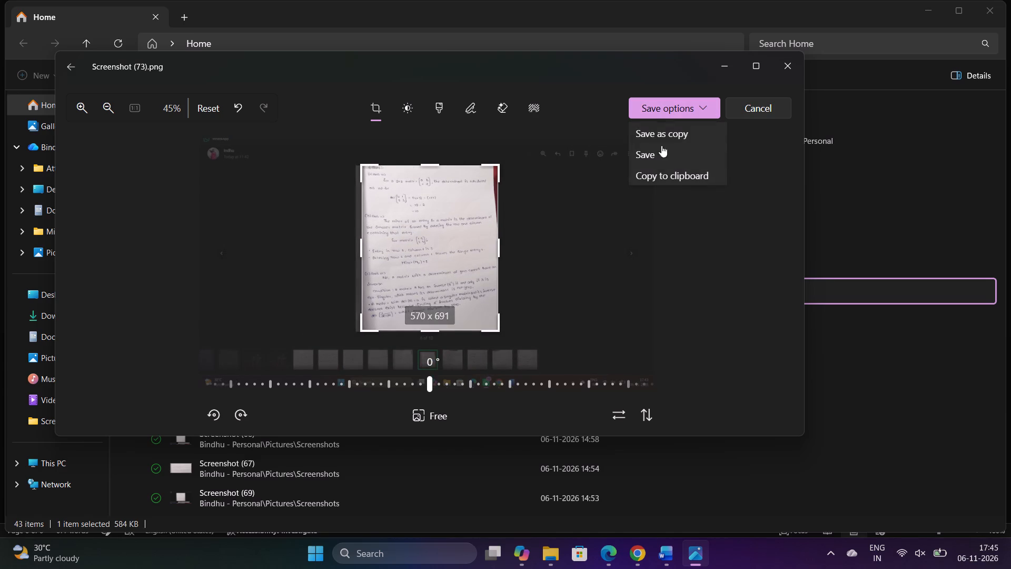
{"action": "left_click", "coordinate": [661, 162]}
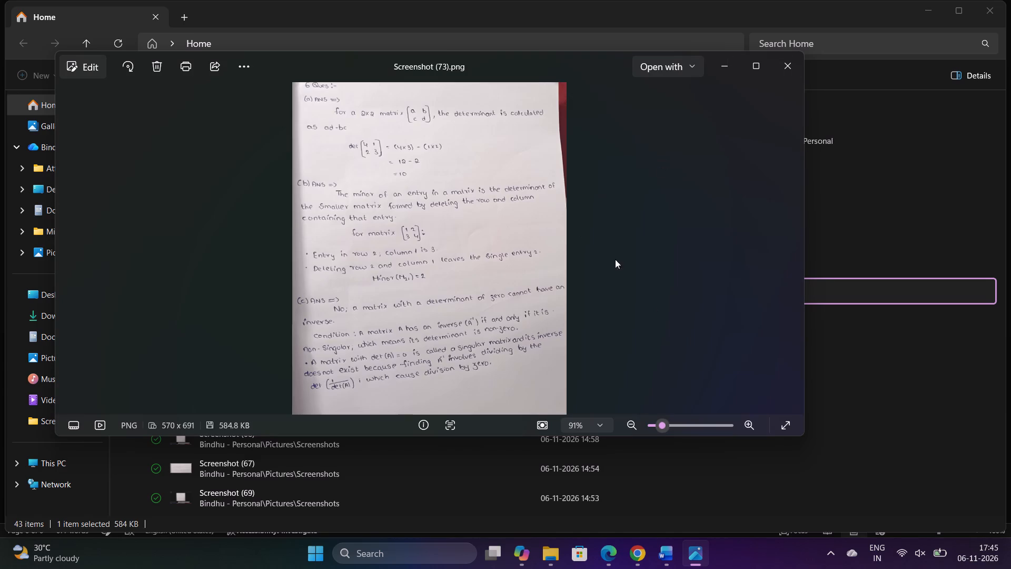
{"action": "left_click", "coordinate": [789, 64]}
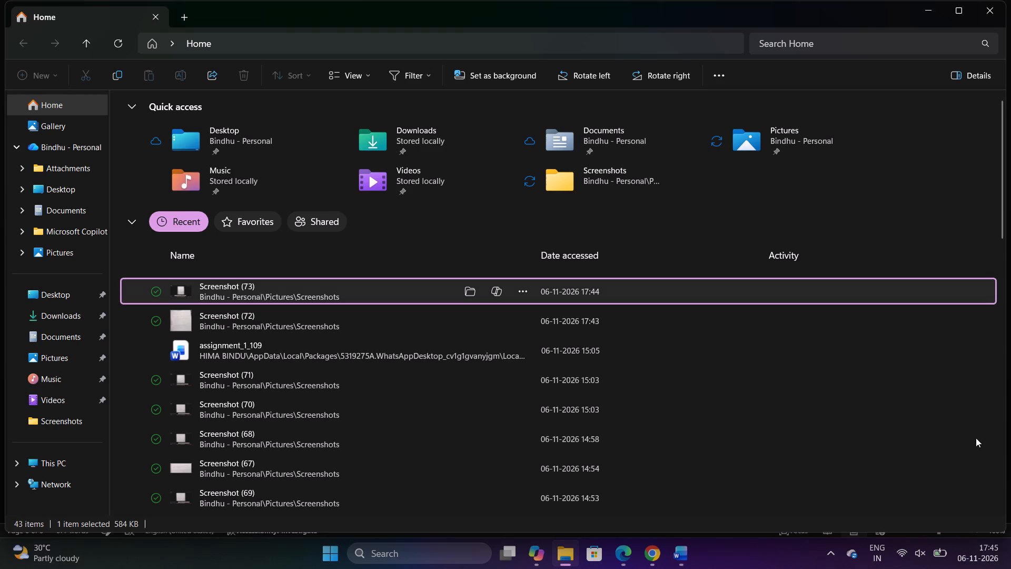
Copy the Screenshot (73) file and paste it into assignment_1_109 in Word, on the blank line between Q6 and Q7.
{"action": "left_click", "coordinate": [678, 547]}
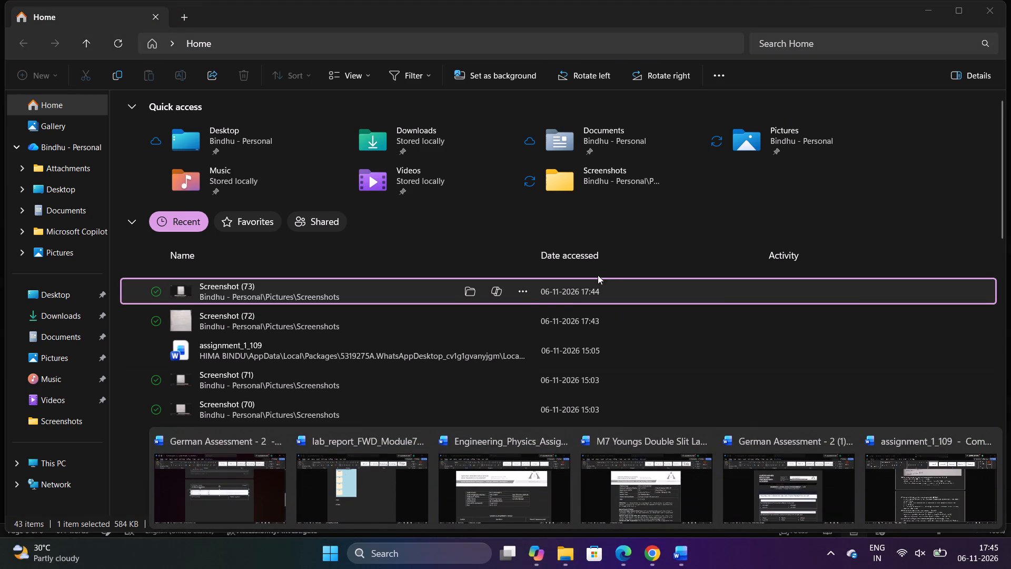
{"action": "left_click", "coordinate": [523, 295]}
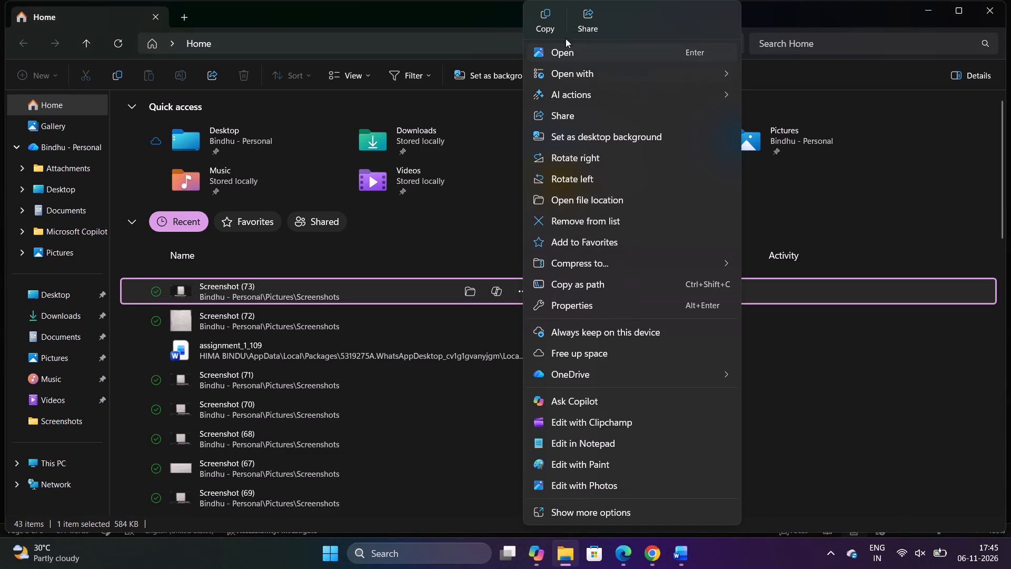
{"action": "left_click", "coordinate": [556, 21]}
{"action": "left_click", "coordinate": [637, 489]}
{"action": "left_click", "coordinate": [679, 551]}
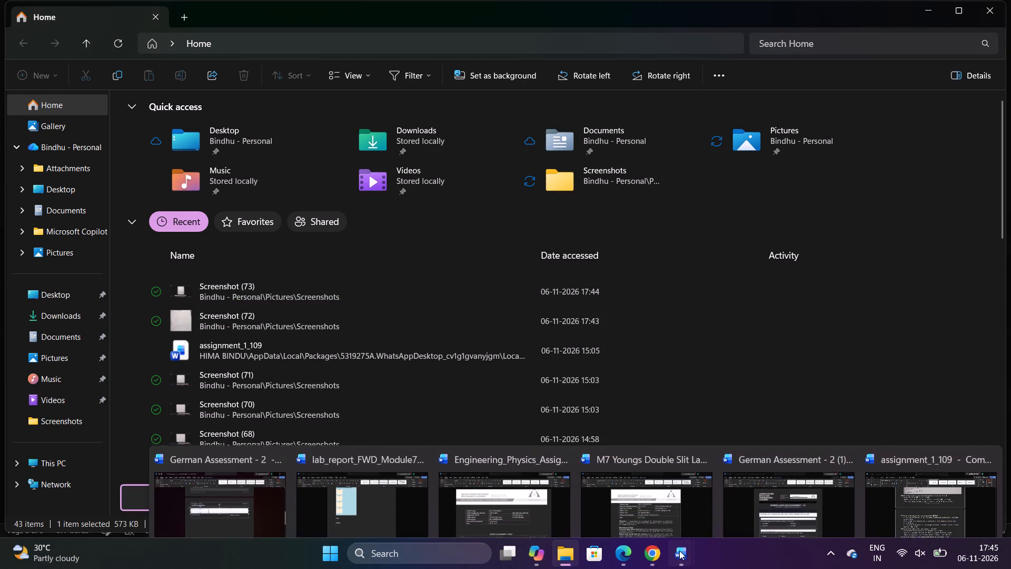
{"action": "left_click", "coordinate": [896, 512]}
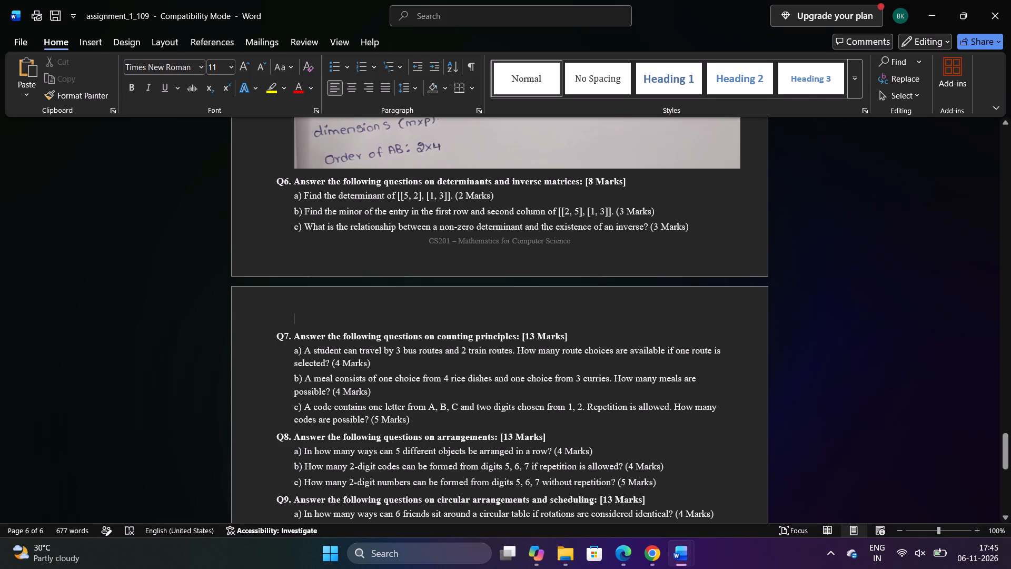
{"action": "key", "text": "ctrl+v"}
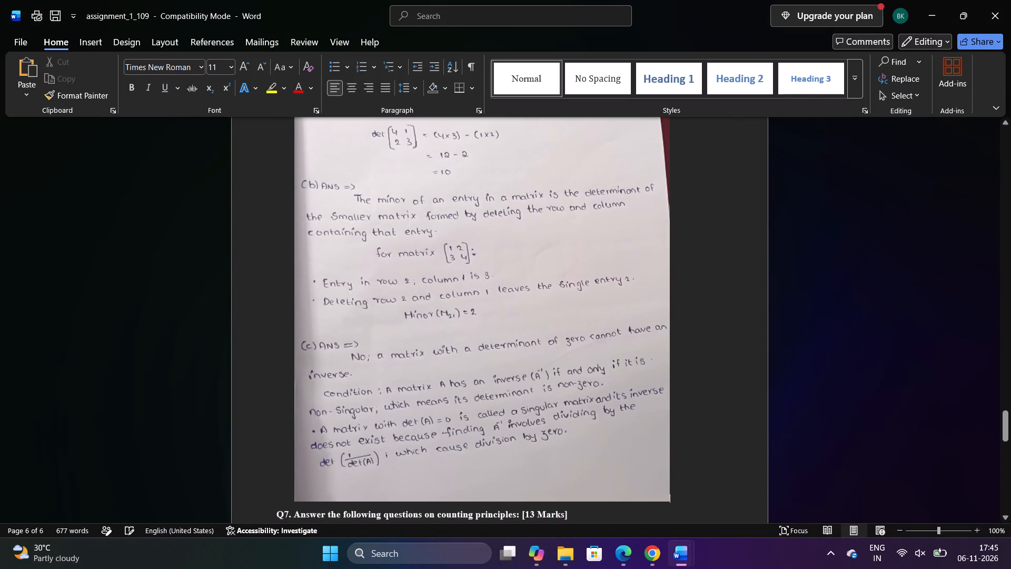
Add a blank line for the answer after Q7 part c), above the Q8 heading.
{"action": "scroll", "coordinate": [404, 291], "scroll_direction": "down", "scroll_amount": 2}
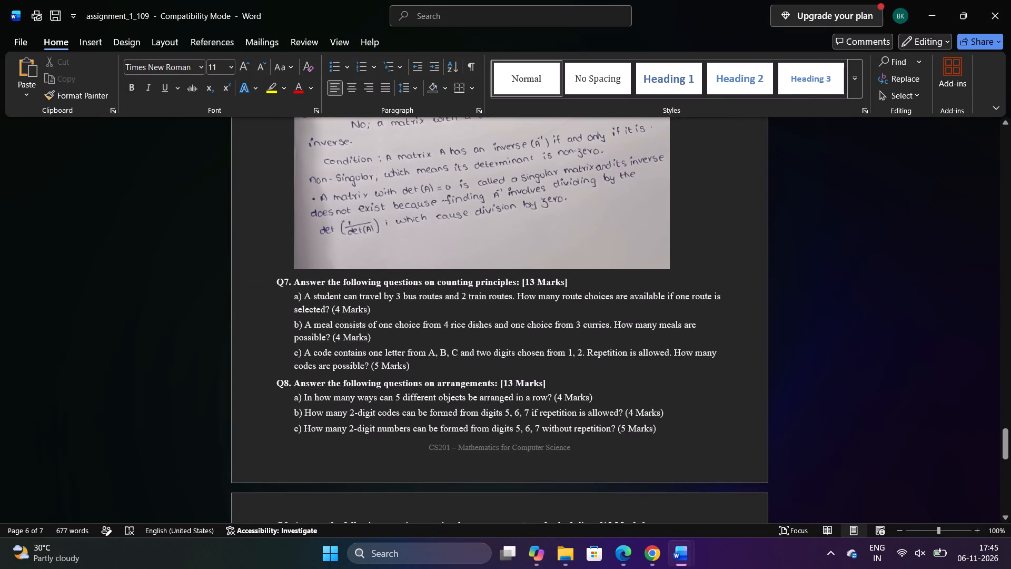
{"action": "left_click", "coordinate": [420, 369]}
{"action": "key", "text": "Return"}
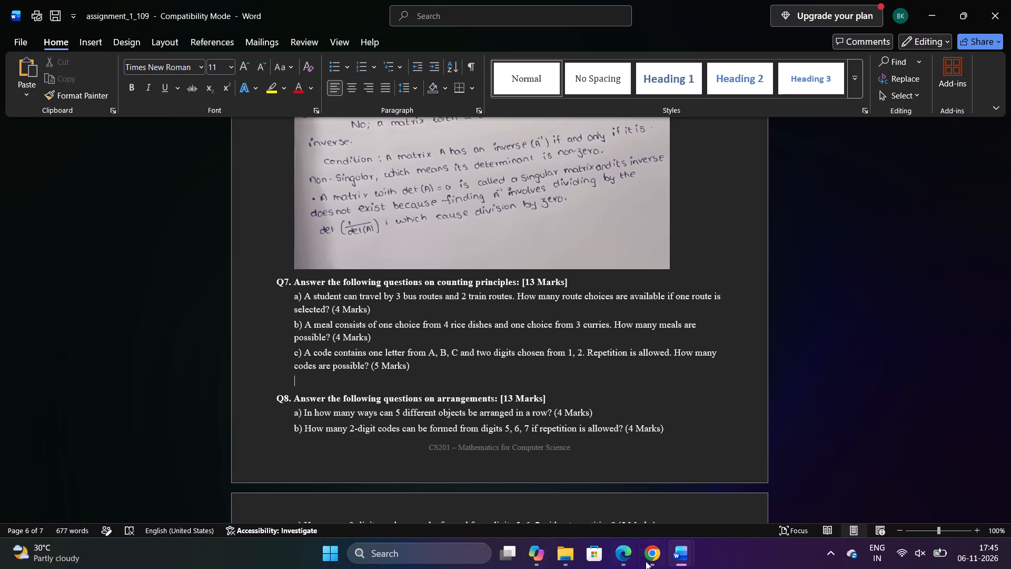
Open the Windows search to switch to another app.
{"action": "left_click", "coordinate": [414, 550]}
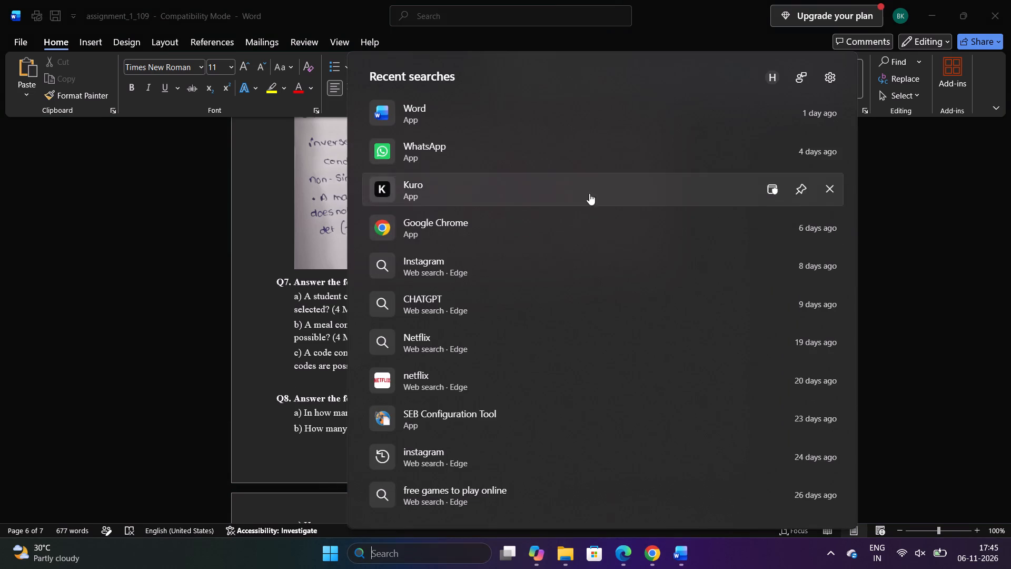
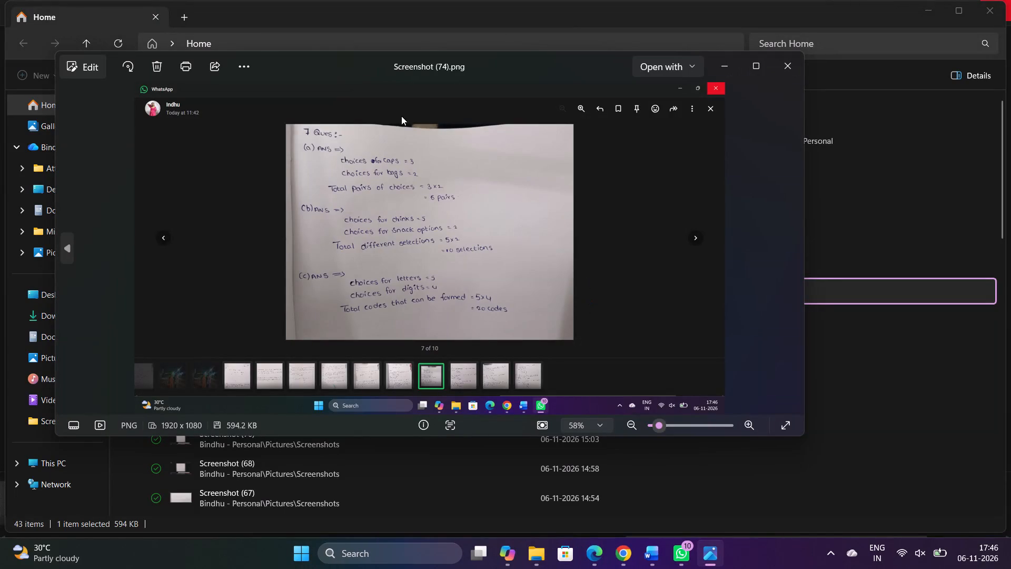
Crop Screenshot (74) in Photos to just the handwritten Q7 answer page, 916 x 687, save it over the original, and close it.
{"action": "left_click", "coordinate": [82, 63]}
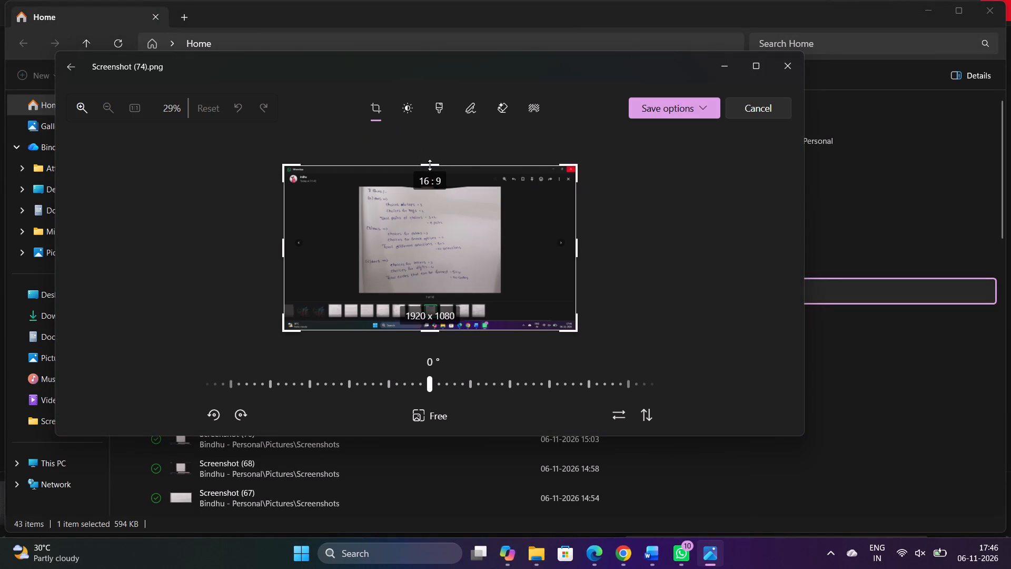
{"action": "left_click_drag", "start_coordinate": [430, 165], "coordinate": [428, 186]}
{"action": "left_click", "coordinate": [261, 244]}
{"action": "left_click_drag", "start_coordinate": [261, 244], "coordinate": [309, 237]}
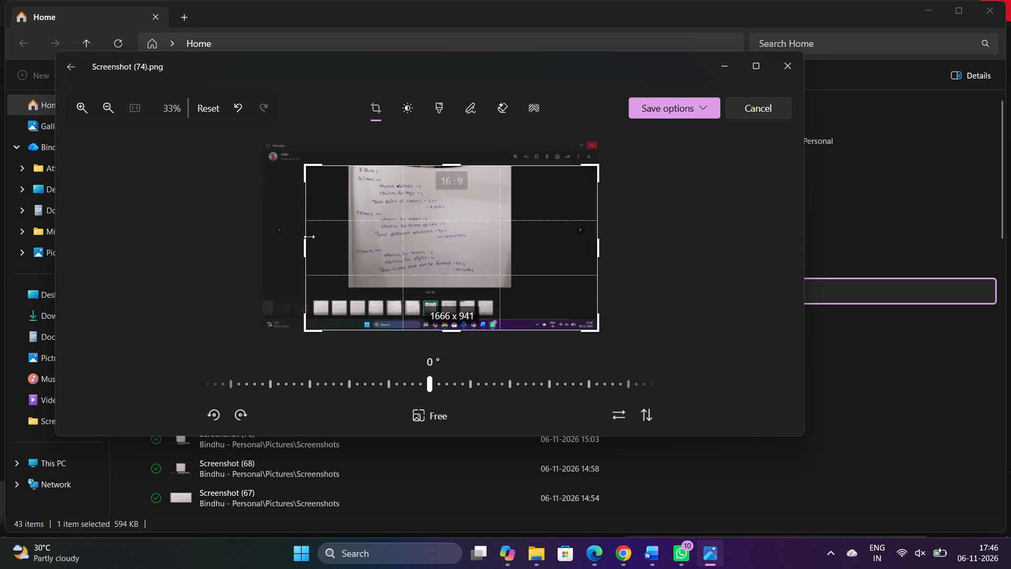
{"action": "left_click_drag", "start_coordinate": [309, 237], "coordinate": [349, 234]}
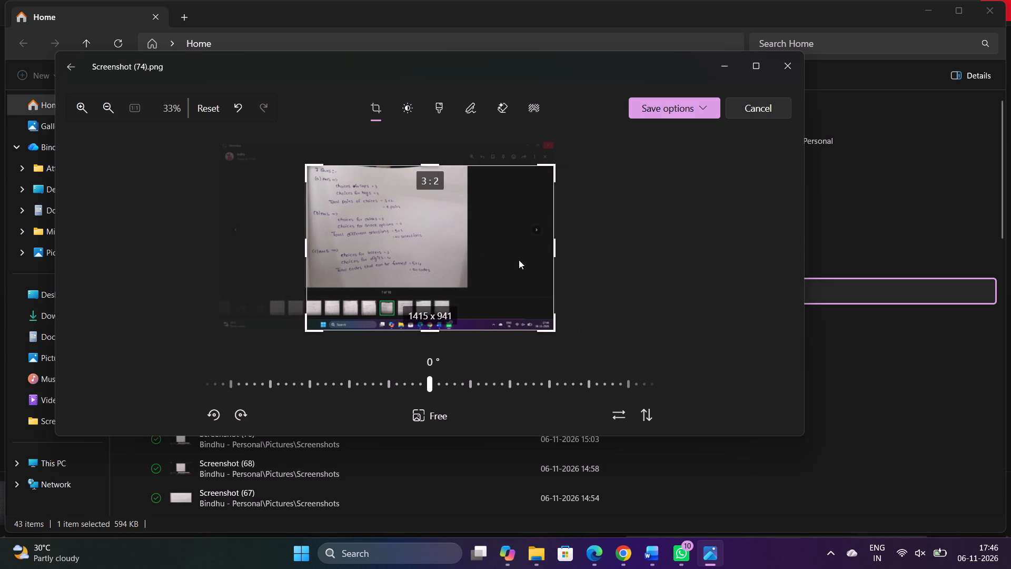
{"action": "left_click_drag", "start_coordinate": [556, 256], "coordinate": [470, 258]}
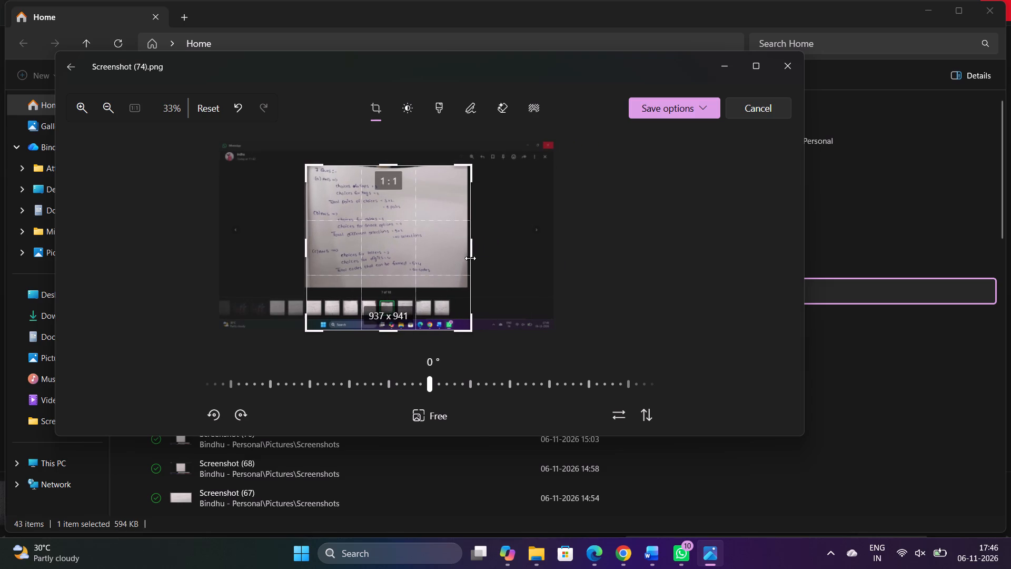
{"action": "left_click_drag", "start_coordinate": [470, 258], "coordinate": [469, 259]}
{"action": "left_click_drag", "start_coordinate": [443, 330], "coordinate": [447, 286]}
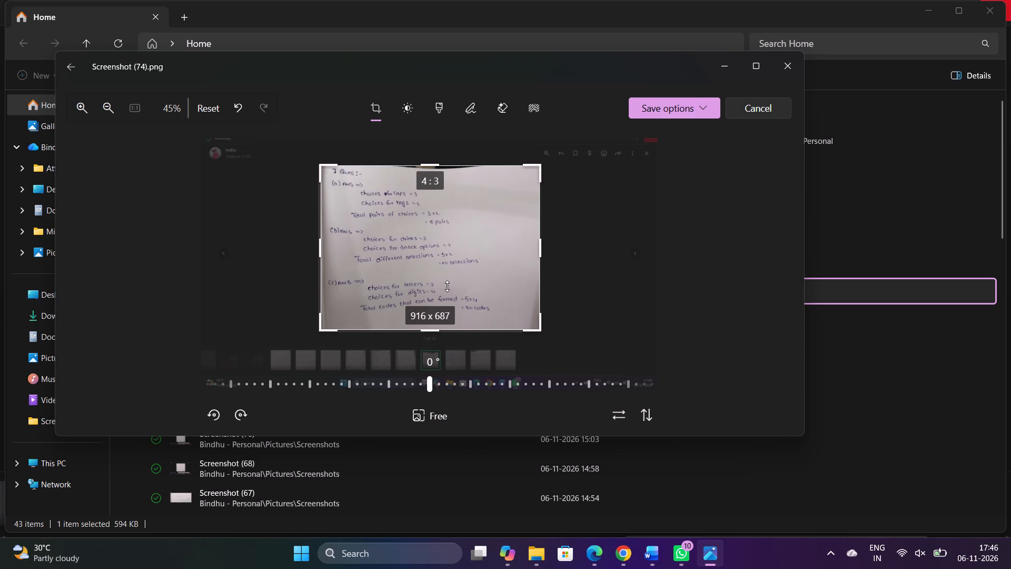
{"action": "left_click", "coordinate": [671, 108]}
{"action": "left_click", "coordinate": [664, 157]}
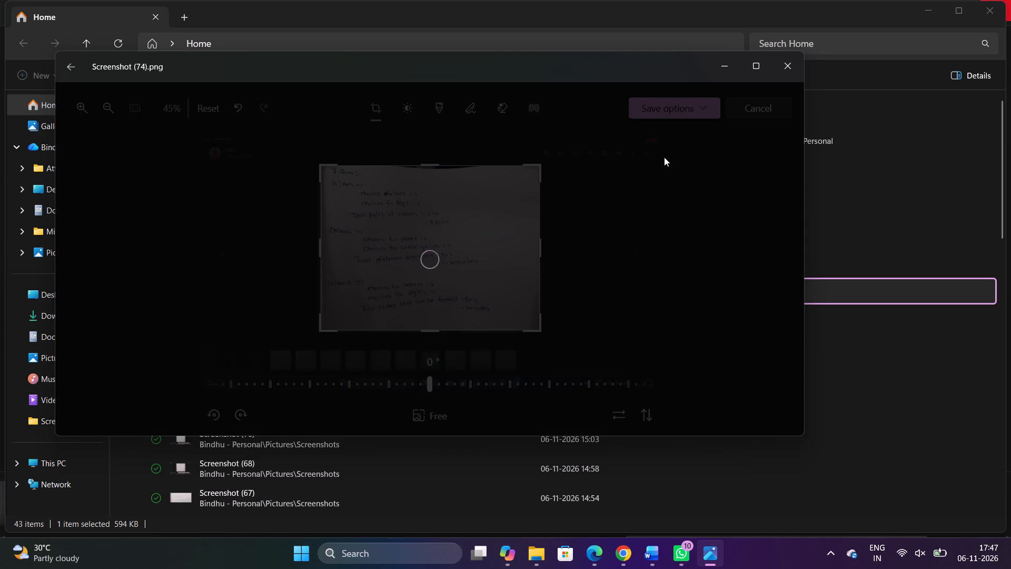
{"action": "left_click", "coordinate": [784, 60]}
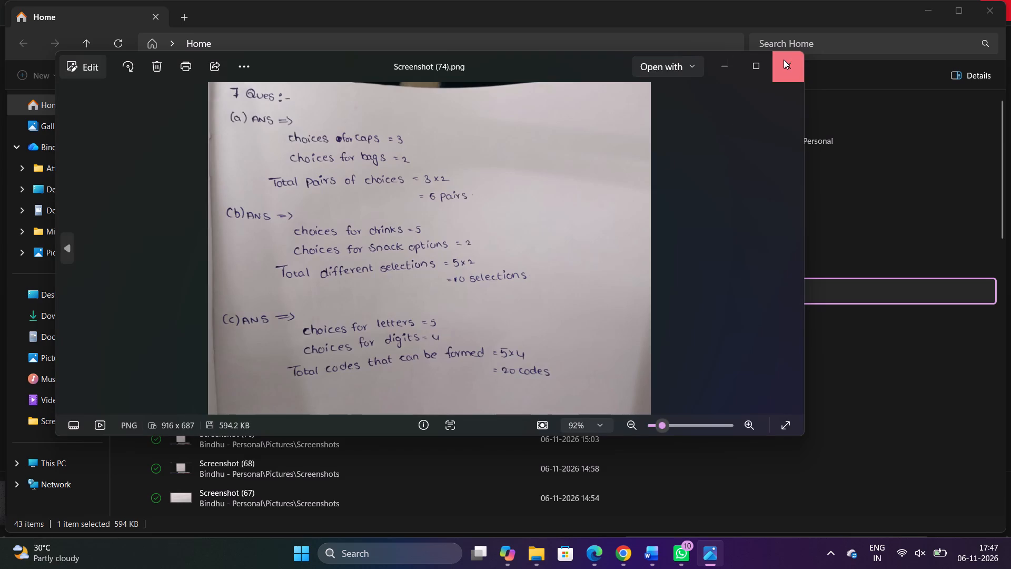
Copy the Screenshot (74) file and paste it into assignment_1_109 in Word, on the blank line between Q7 part c) and Q8.
{"action": "left_click", "coordinate": [526, 294]}
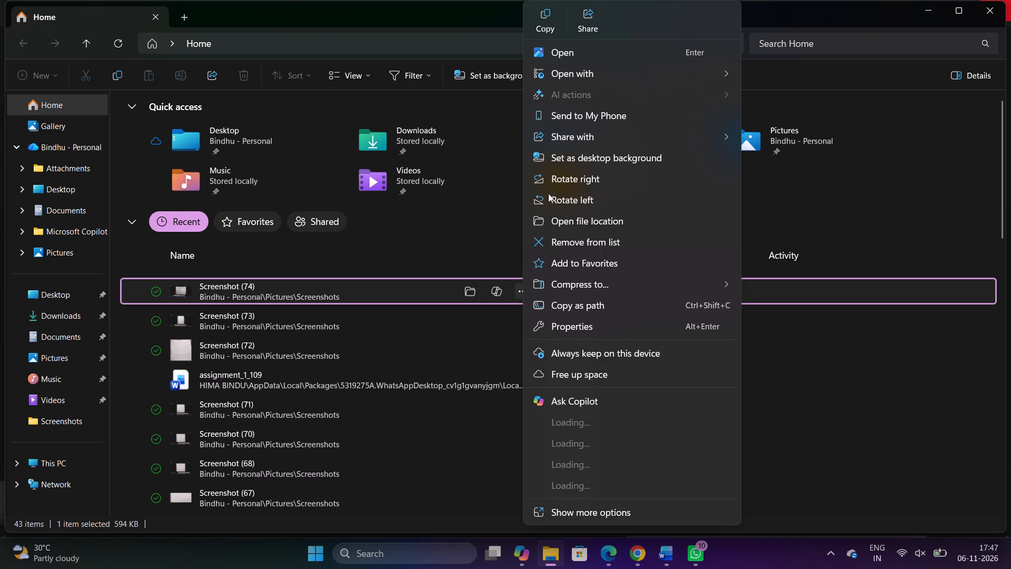
{"action": "left_click", "coordinate": [537, 7]}
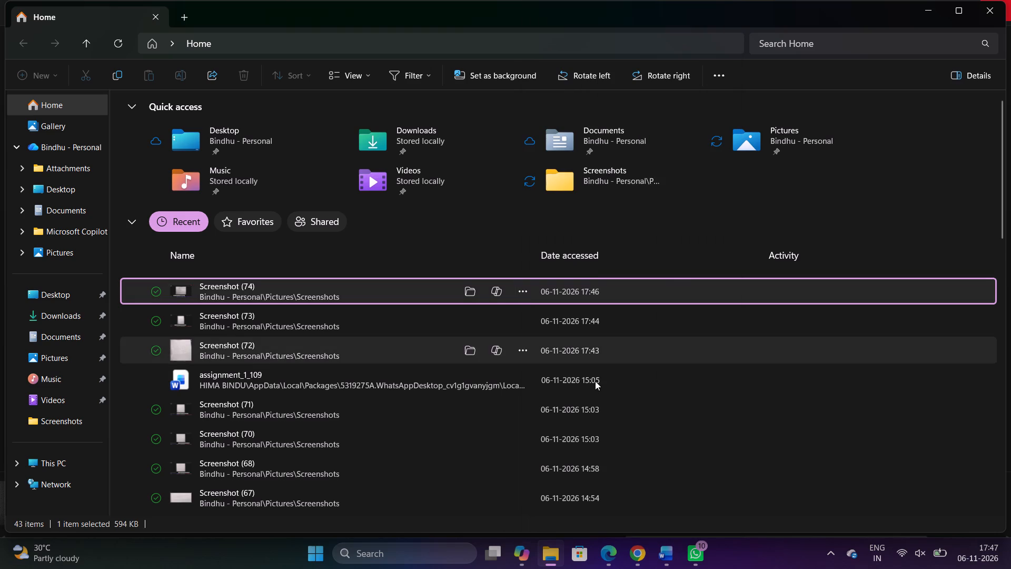
{"action": "left_click", "coordinate": [672, 556]}
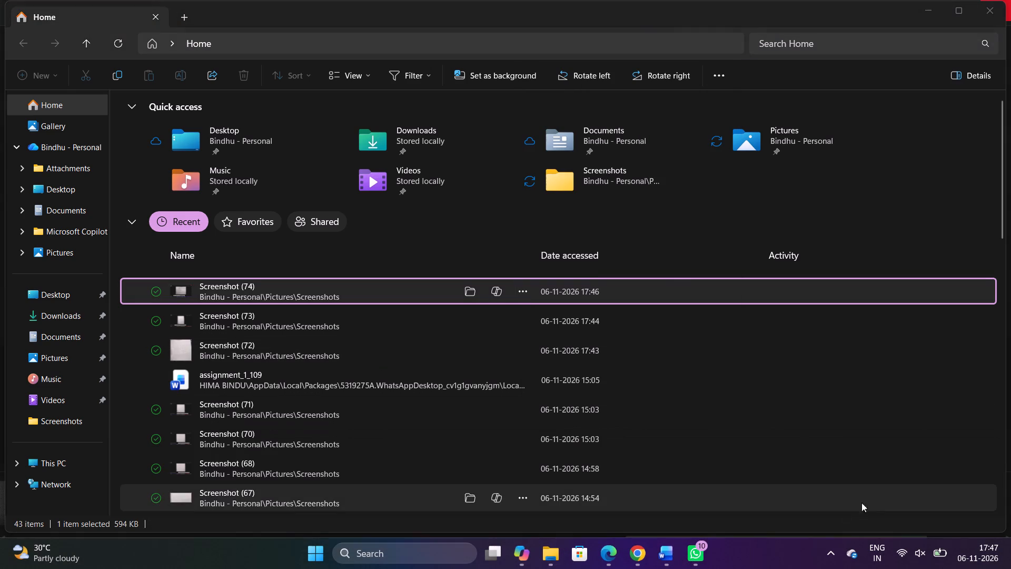
{"action": "left_click", "coordinate": [659, 562]}
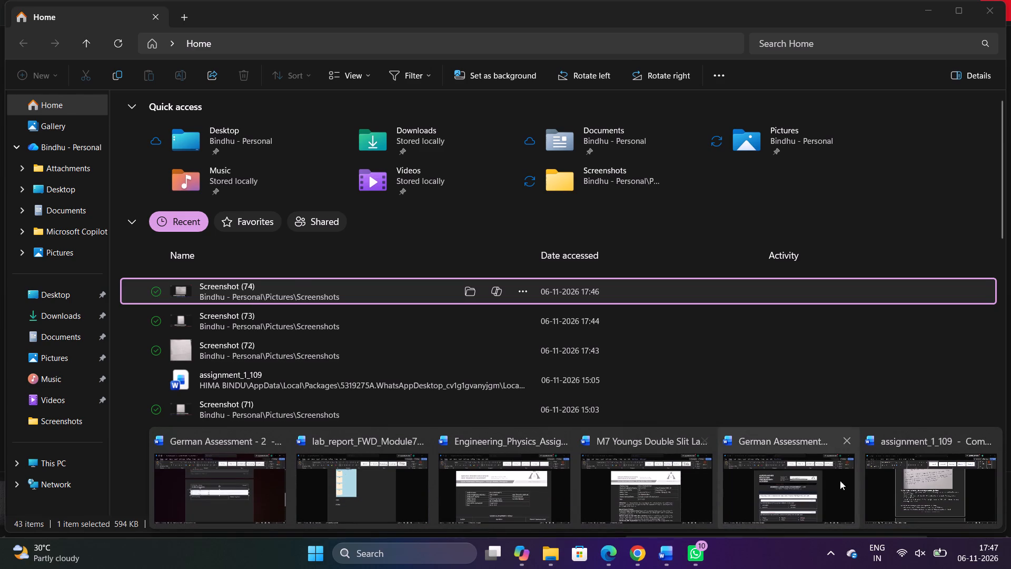
{"action": "left_click", "coordinate": [884, 480]}
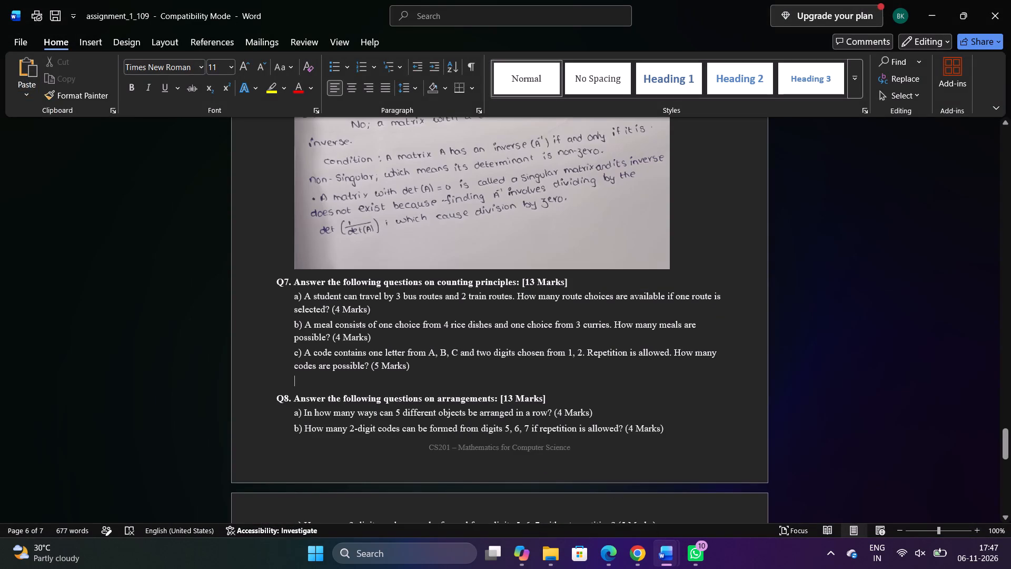
{"action": "key", "text": "ctrl+v"}
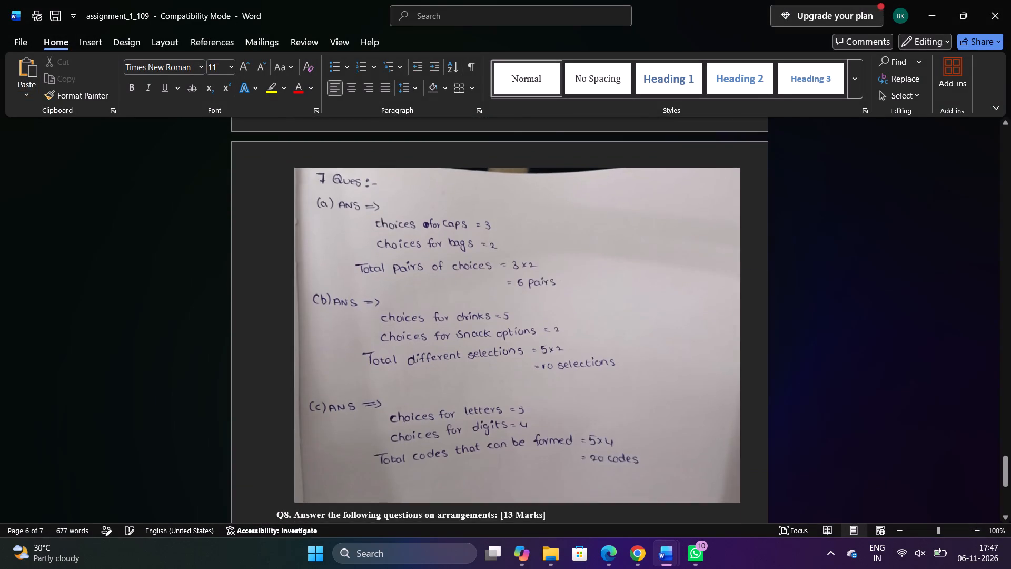
Place the insertion point at the start of the Q7 heading, directly below the Q6 answer photo.
{"action": "scroll", "coordinate": [304, 381], "scroll_direction": "up", "scroll_amount": 3}
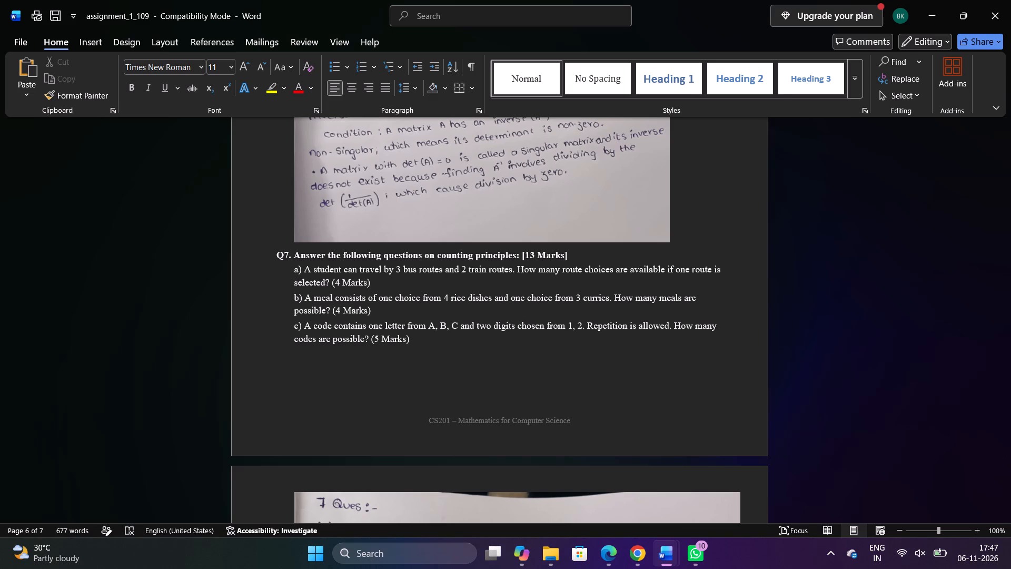
{"action": "left_click", "coordinate": [273, 247]}
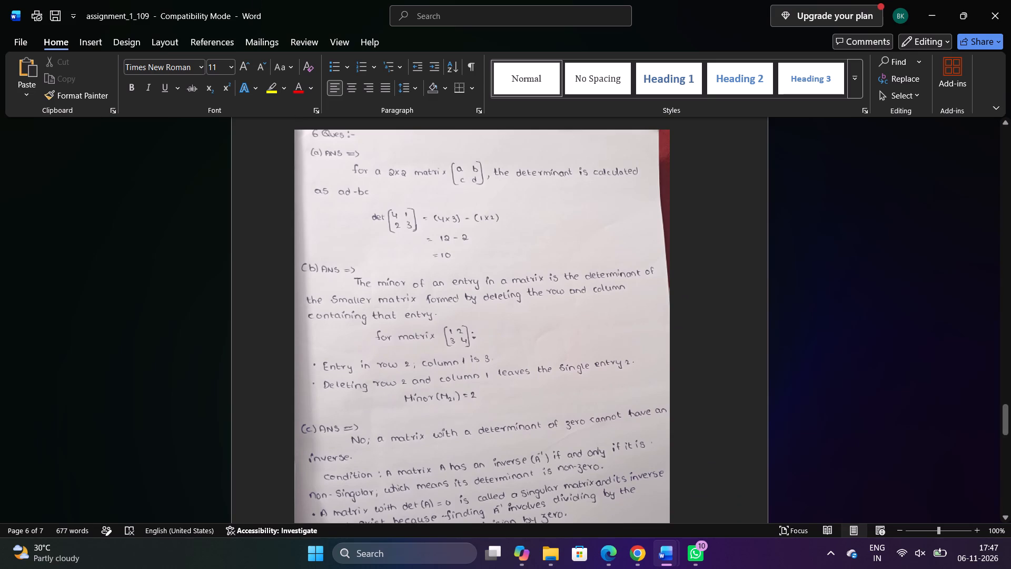
{"action": "scroll", "coordinate": [288, 354], "scroll_direction": "down", "scroll_amount": 4}
{"action": "scroll", "coordinate": [288, 354], "scroll_direction": "up", "scroll_amount": 2}
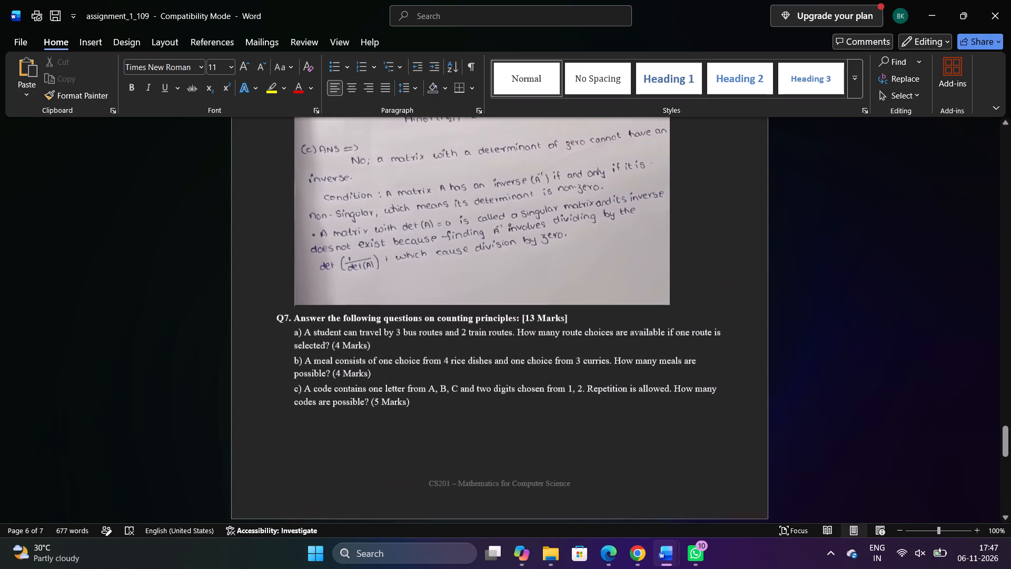
Insert two blank lines between the Q6 answer photo and the Q7 heading.
{"action": "left_click", "coordinate": [273, 321]}
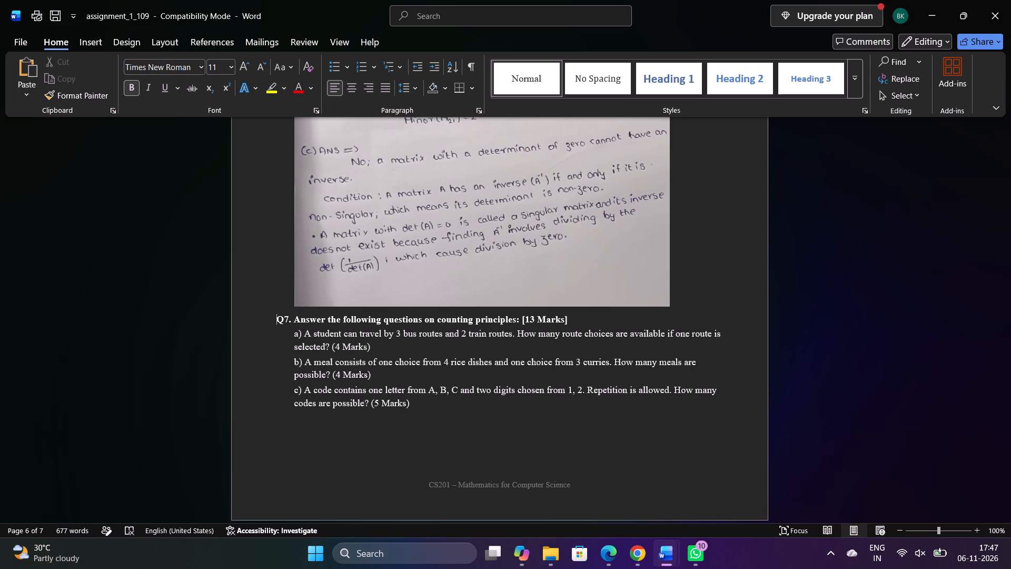
{"action": "key", "text": "Return"}
{"action": "key", "text": "Return"}
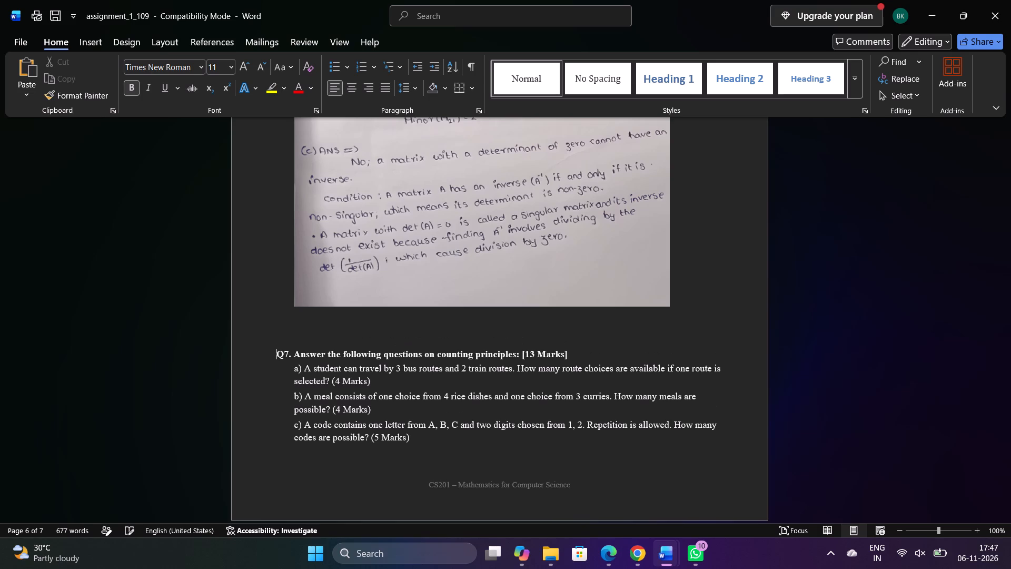
Insert two blank lines after Q8 part c), above the Q9 heading.
{"action": "scroll", "coordinate": [273, 321], "scroll_direction": "down", "scroll_amount": 6}
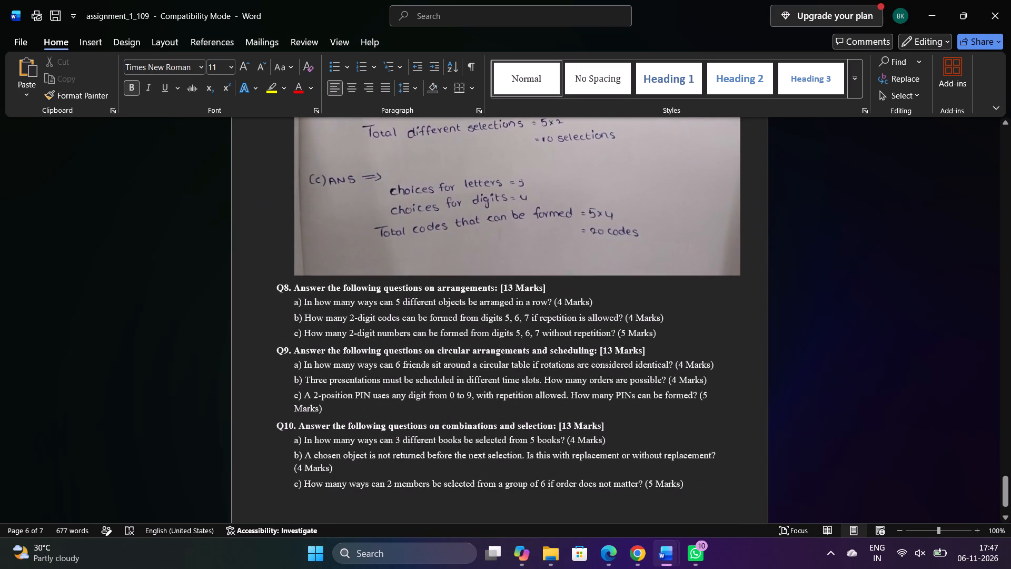
{"action": "scroll", "coordinate": [273, 321], "scroll_direction": "down", "scroll_amount": 1}
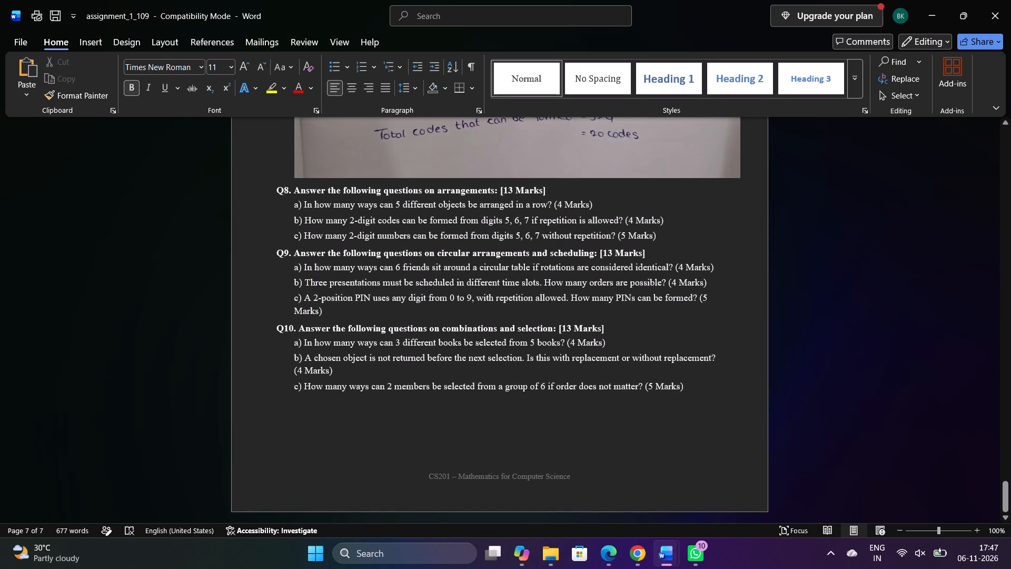
{"action": "left_click", "coordinate": [658, 240]}
{"action": "key", "text": "Return"}
{"action": "key", "text": "Return"}
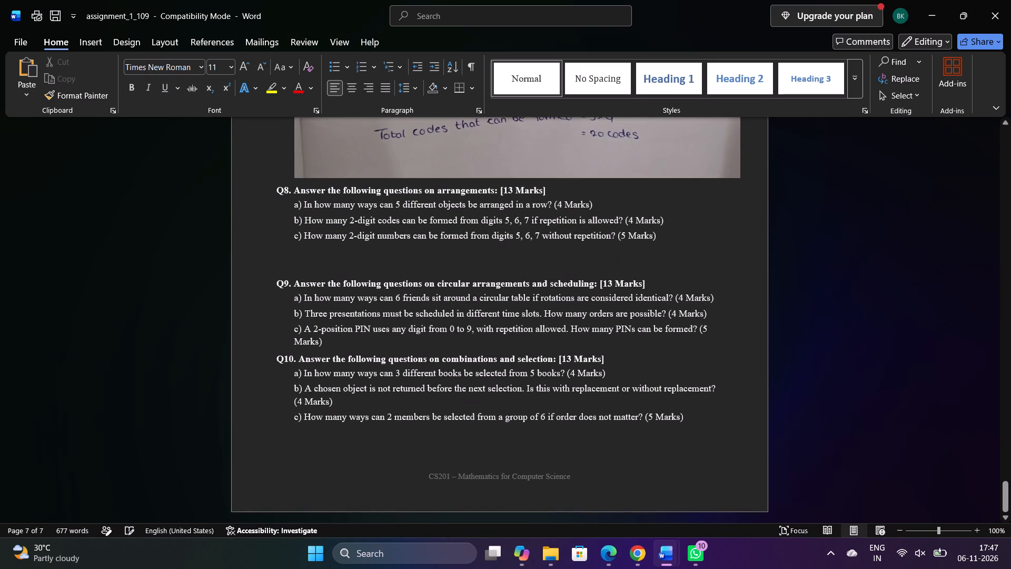
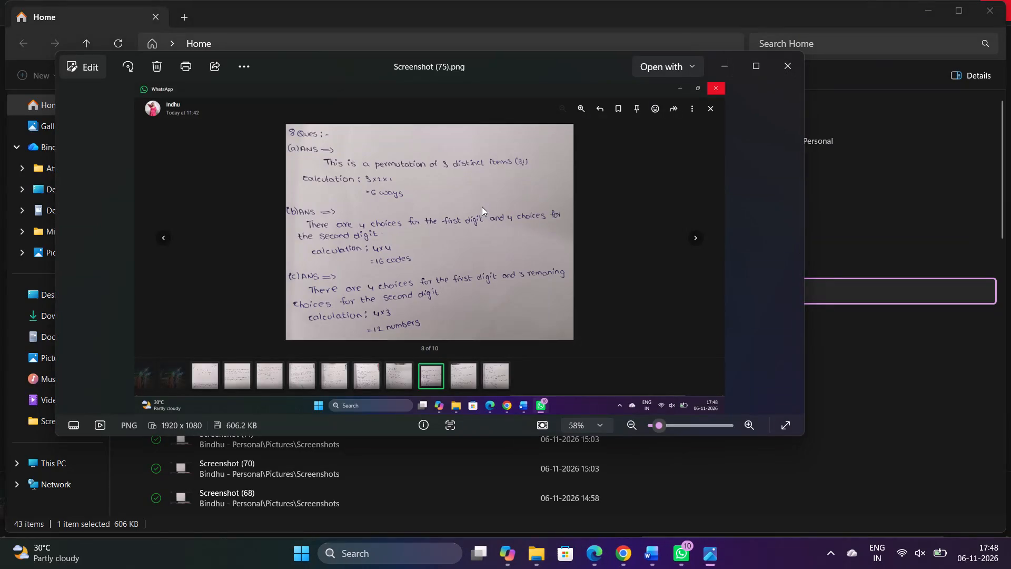
Crop the top and left sides of Screenshot (75) to the edges of the handwritten Q8 answer page, giving a 1425 x 945 crop area.
{"action": "left_click", "coordinate": [83, 71]}
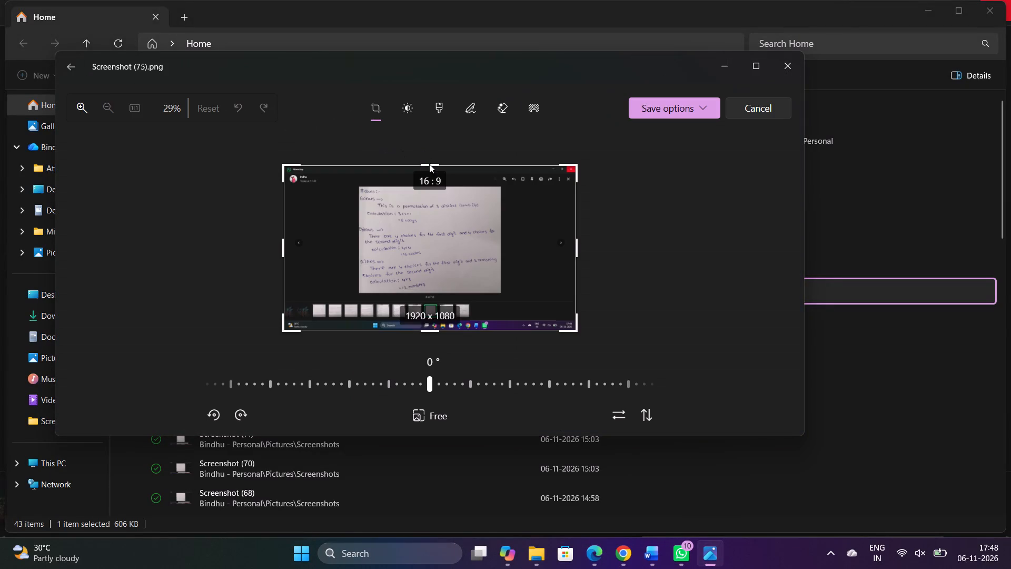
{"action": "left_click_drag", "start_coordinate": [429, 164], "coordinate": [430, 184]}
{"action": "left_click_drag", "start_coordinate": [262, 248], "coordinate": [263, 248]}
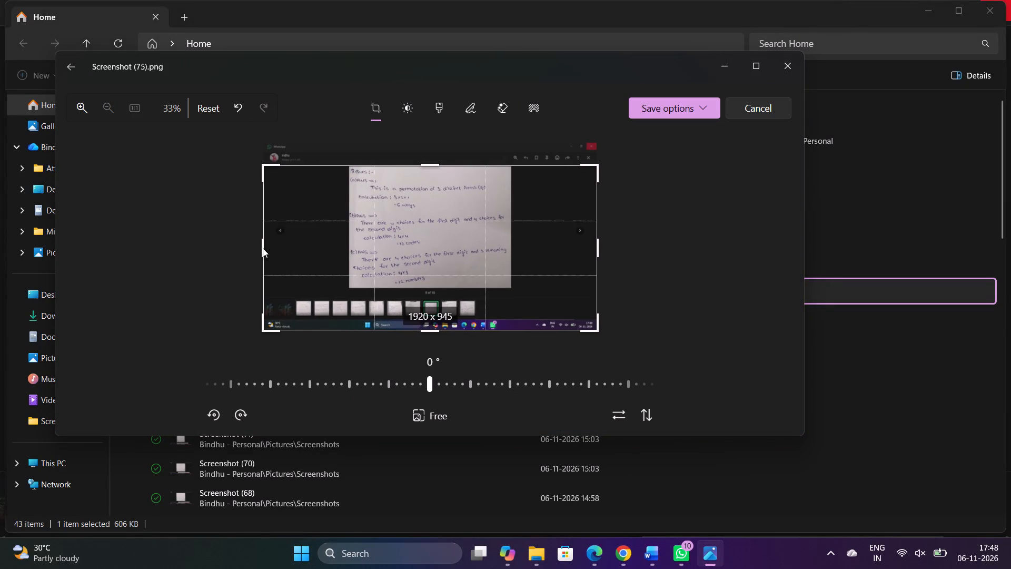
{"action": "left_click_drag", "start_coordinate": [263, 248], "coordinate": [349, 245]}
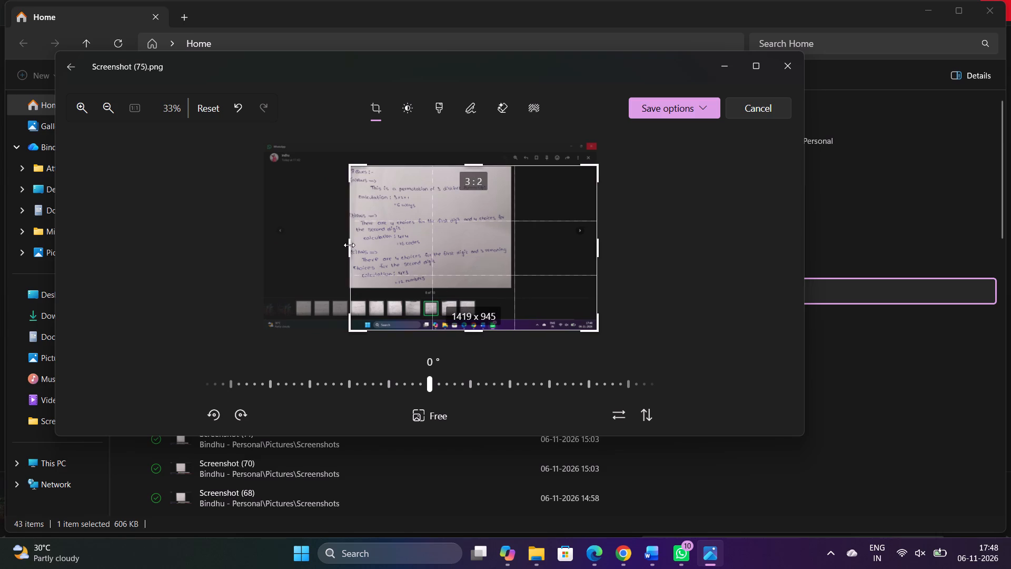
{"action": "left_click_drag", "start_coordinate": [349, 245], "coordinate": [348, 245]}
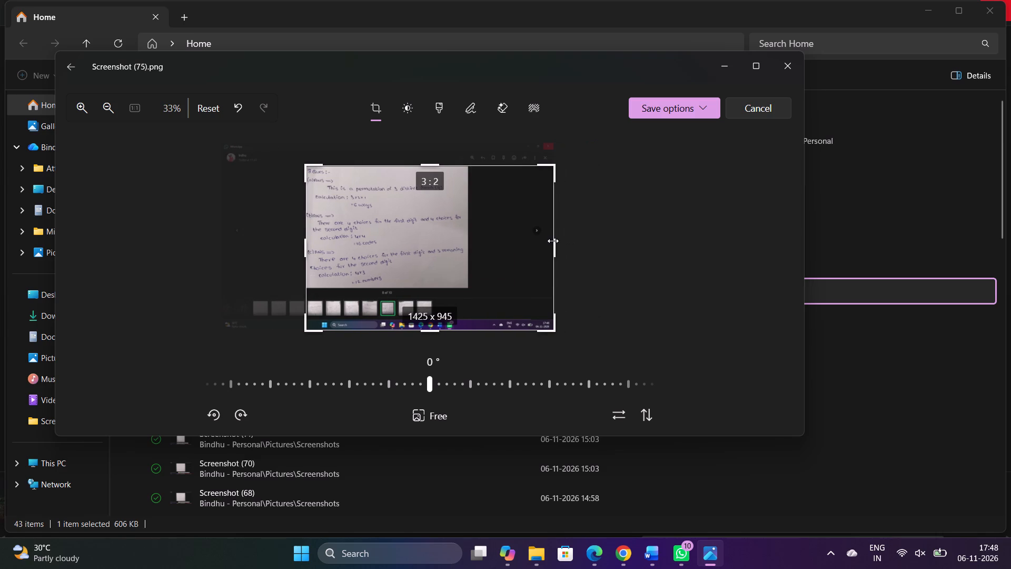
Crop Screenshot (75) to just the handwritten Q8 answer page, 928 x 699, save it over the original, and close it.
{"action": "left_click_drag", "start_coordinate": [553, 241], "coordinate": [467, 230]}
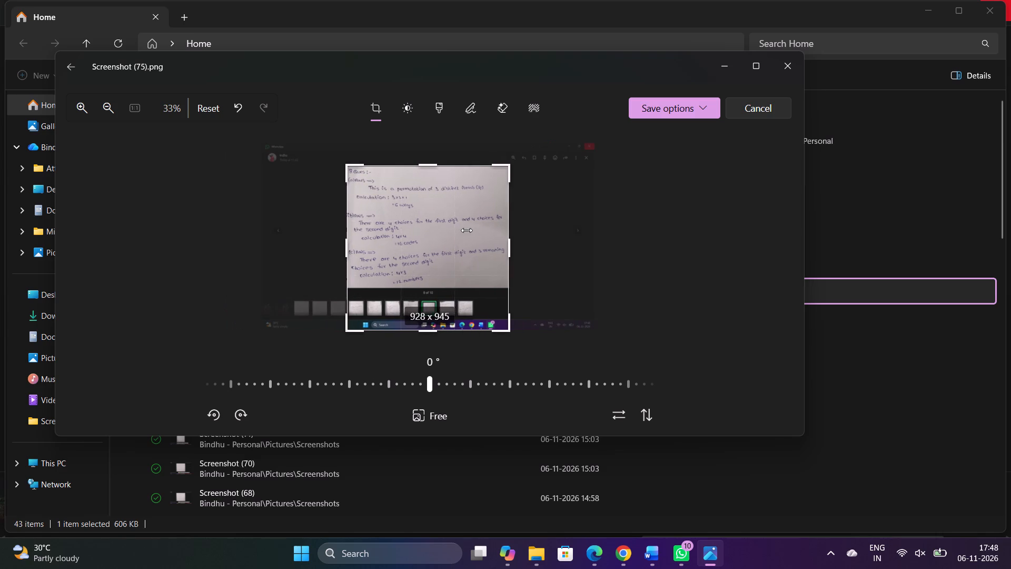
{"action": "left_click_drag", "start_coordinate": [428, 330], "coordinate": [430, 297]}
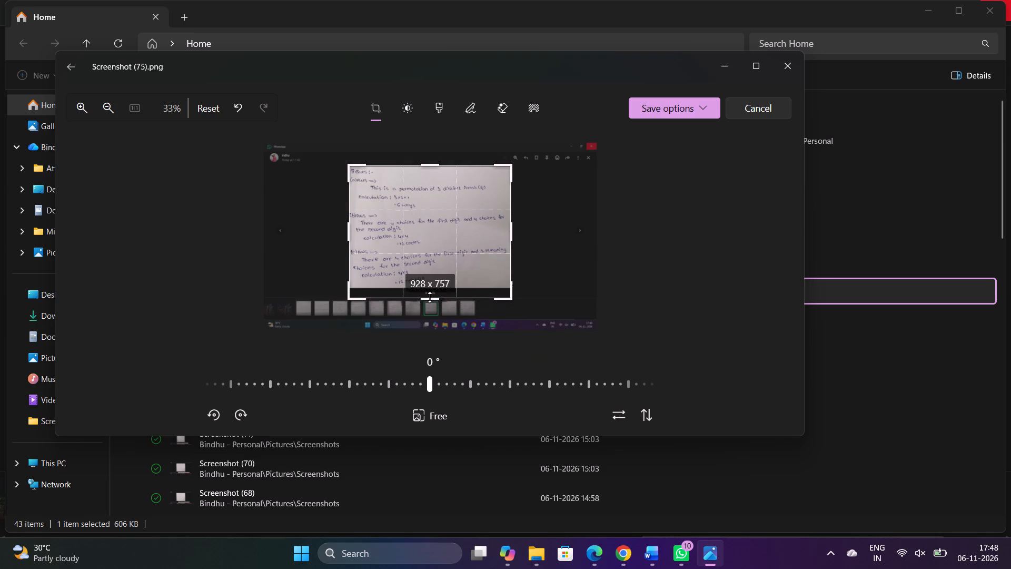
{"action": "left_click_drag", "start_coordinate": [430, 297], "coordinate": [432, 288]}
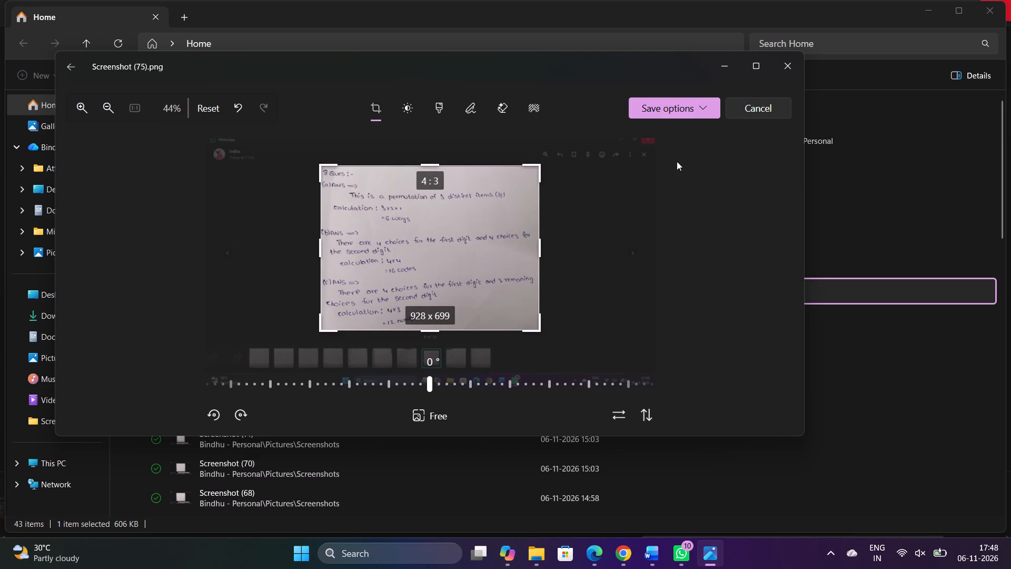
{"action": "left_click_drag", "start_coordinate": [681, 94], "coordinate": [679, 101]}
{"action": "left_click", "coordinate": [679, 101]}
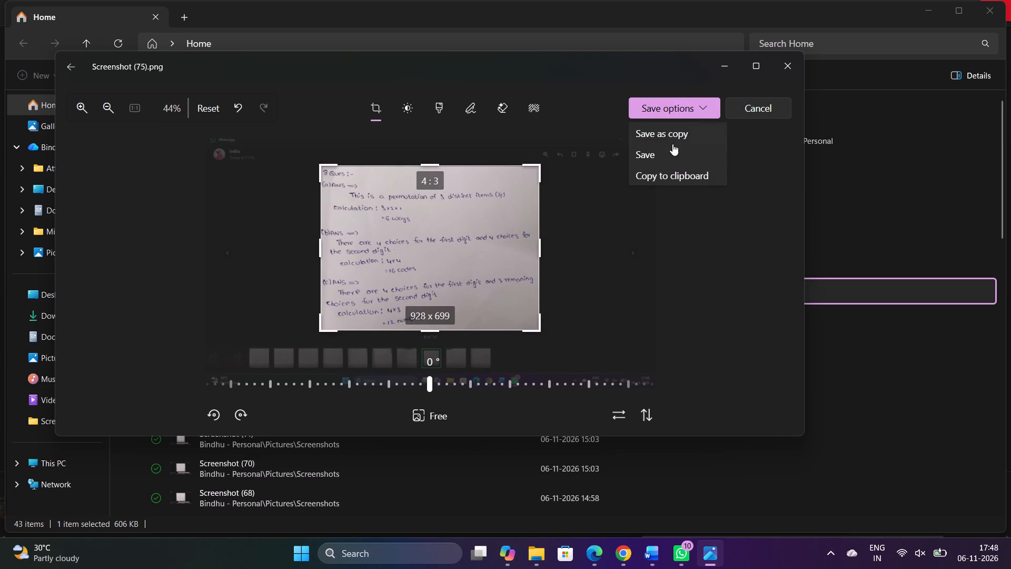
{"action": "left_click", "coordinate": [668, 156]}
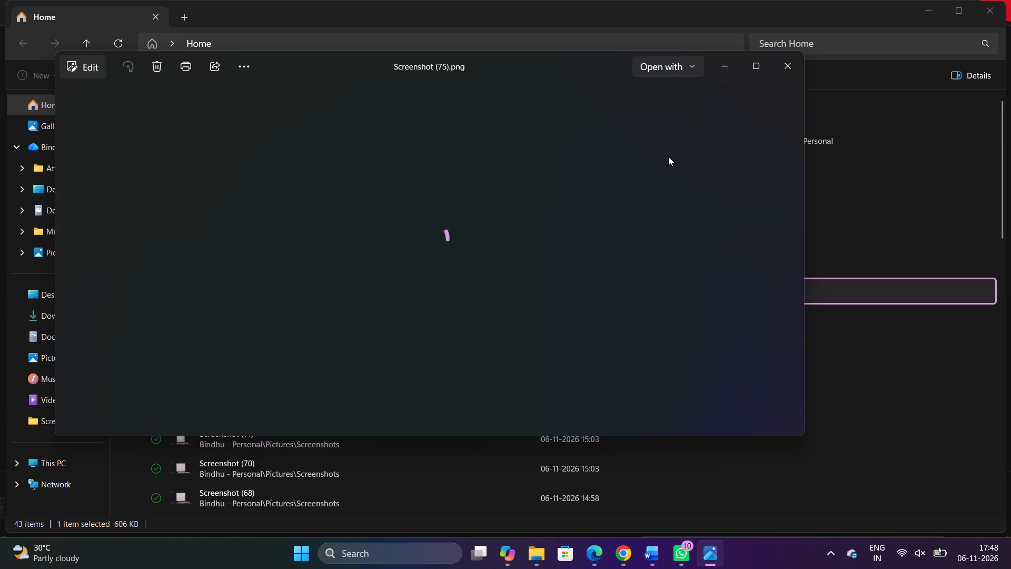
{"action": "left_click", "coordinate": [790, 64]}
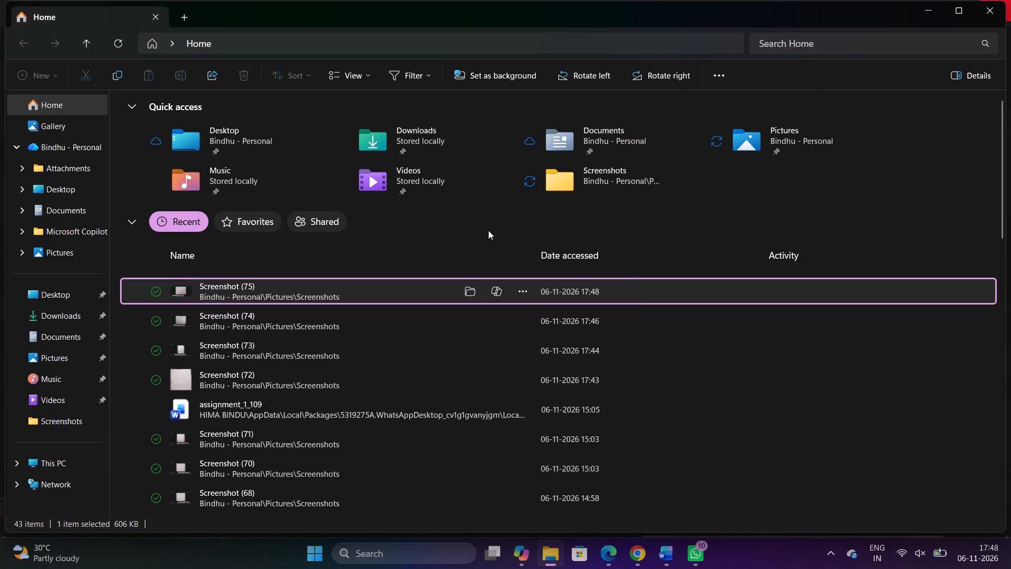
Copy the Screenshot (75) file and paste it into assignment_1_109 in Word, on the blank line between Q8 part c) and Q9.
{"action": "left_click", "coordinate": [526, 293]}
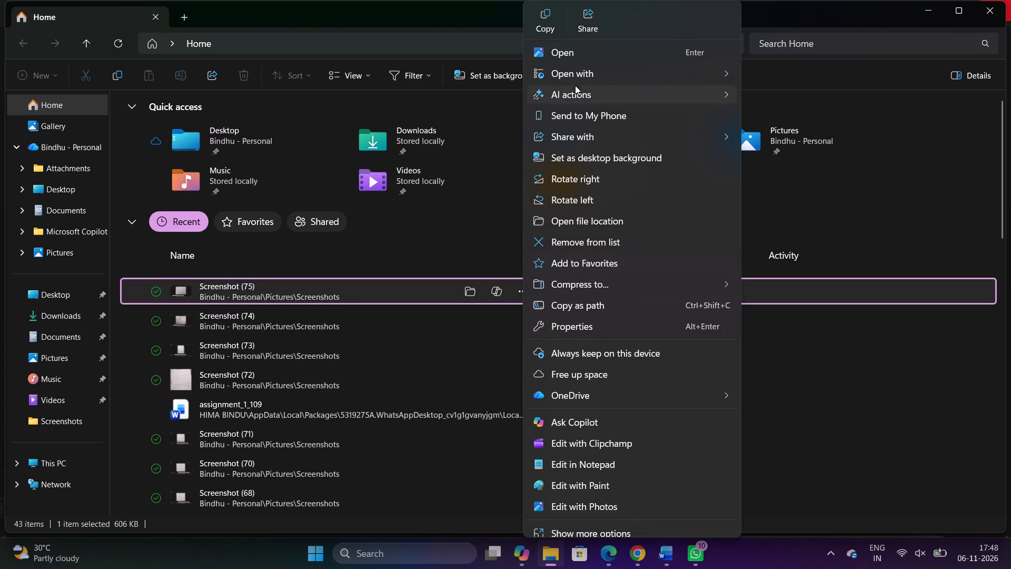
{"action": "left_click", "coordinate": [551, 26]}
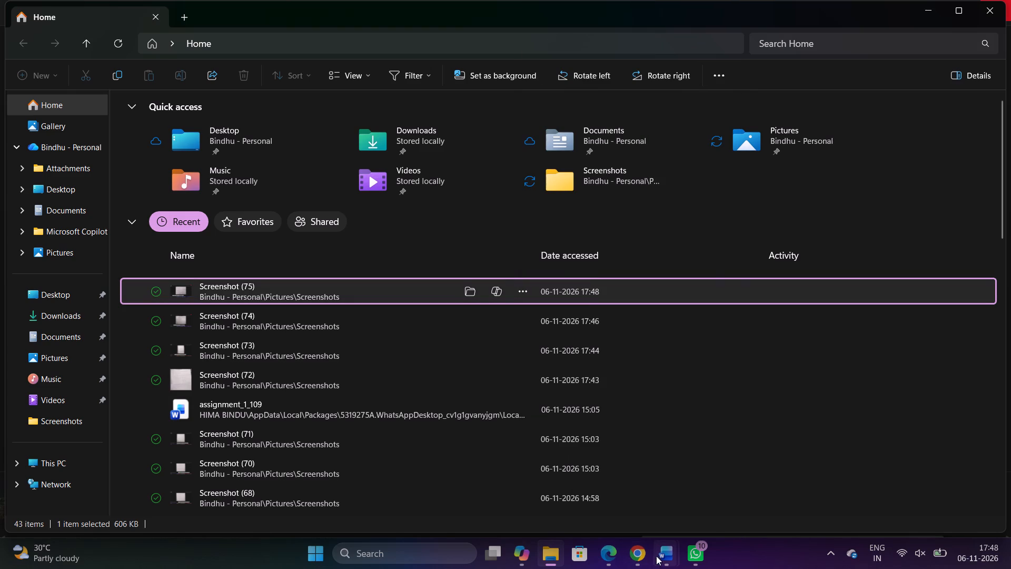
{"action": "left_click", "coordinate": [664, 555]}
{"action": "left_click", "coordinate": [879, 500]}
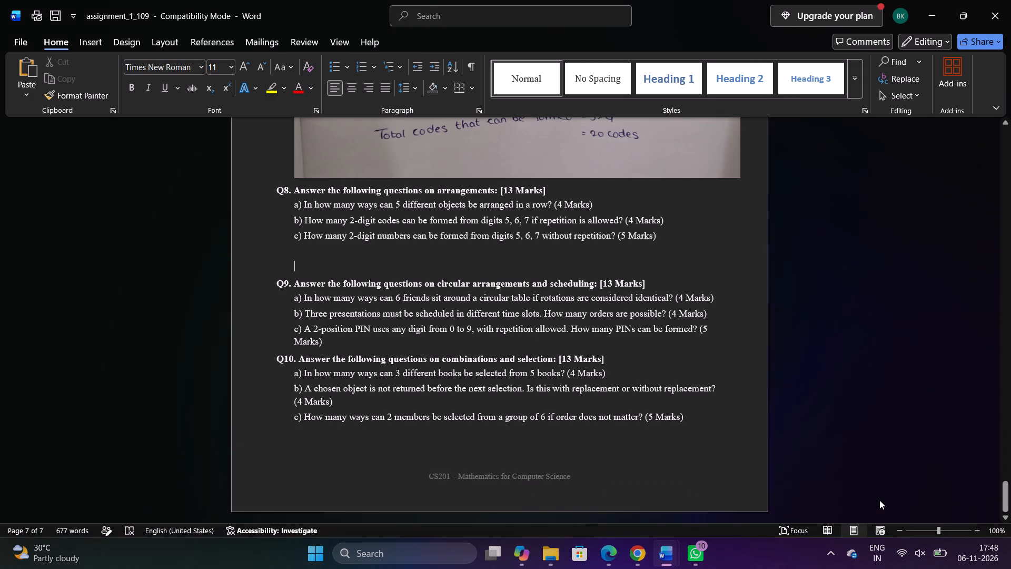
{"action": "key", "text": "ctrl+v"}
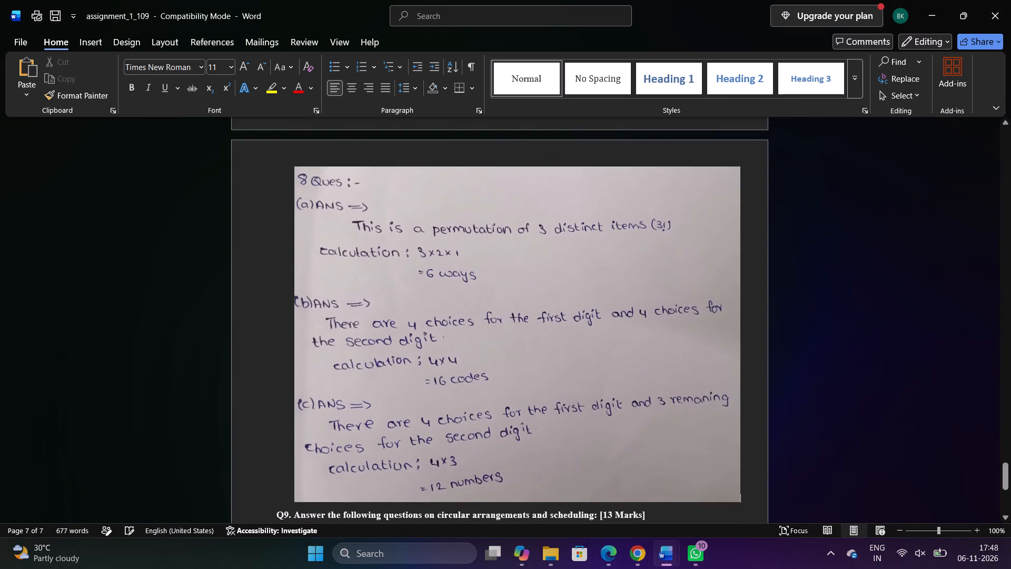
Insert eleven blank lines between the Q7 answer photo and the Q8 heading to move the Q8 questions down the page.
{"action": "scroll", "coordinate": [553, 406], "scroll_direction": "up", "scroll_amount": 2}
{"action": "scroll", "coordinate": [526, 444], "scroll_direction": "up", "scroll_amount": 2}
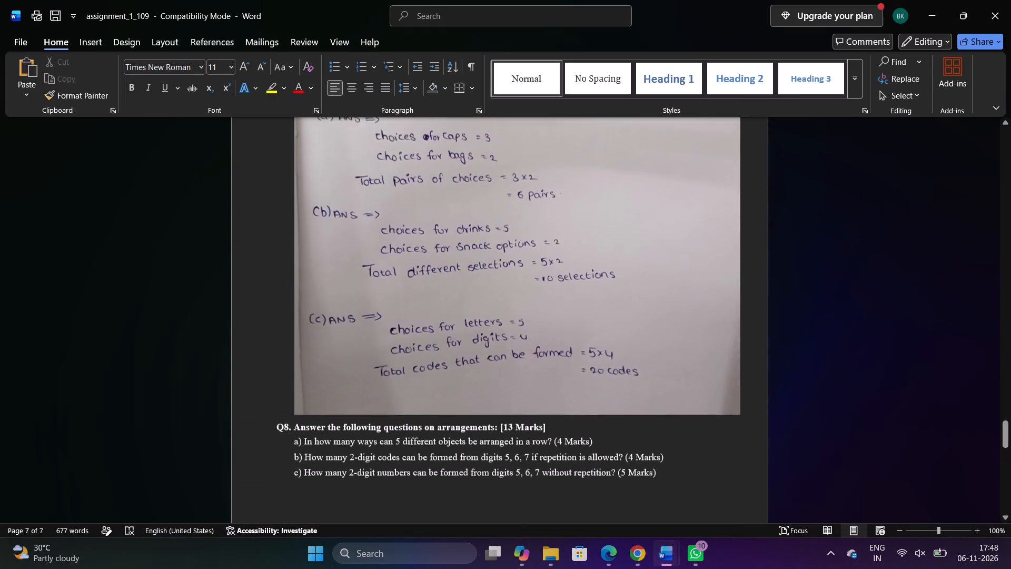
{"action": "scroll", "coordinate": [526, 444], "scroll_direction": "down", "scroll_amount": 1}
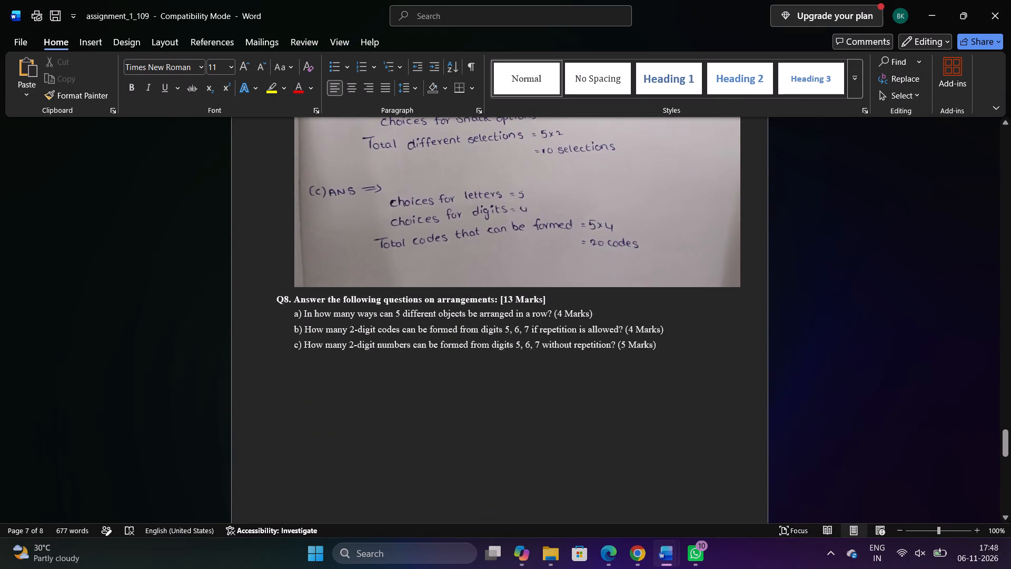
{"action": "left_click", "coordinate": [274, 299]}
{"action": "key", "text": "Return"}
{"action": "key", "text": "Return"}
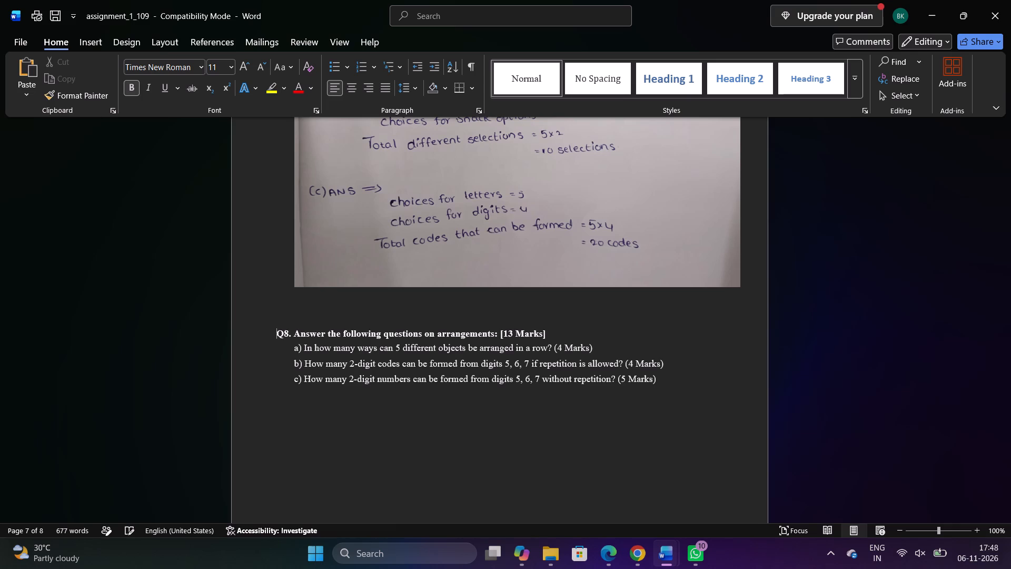
{"action": "scroll", "coordinate": [274, 299], "scroll_direction": "up", "scroll_amount": 1}
{"action": "key", "text": "Return"}
{"action": "key", "text": "Return"}
{"action": "key", "text": "Return"}
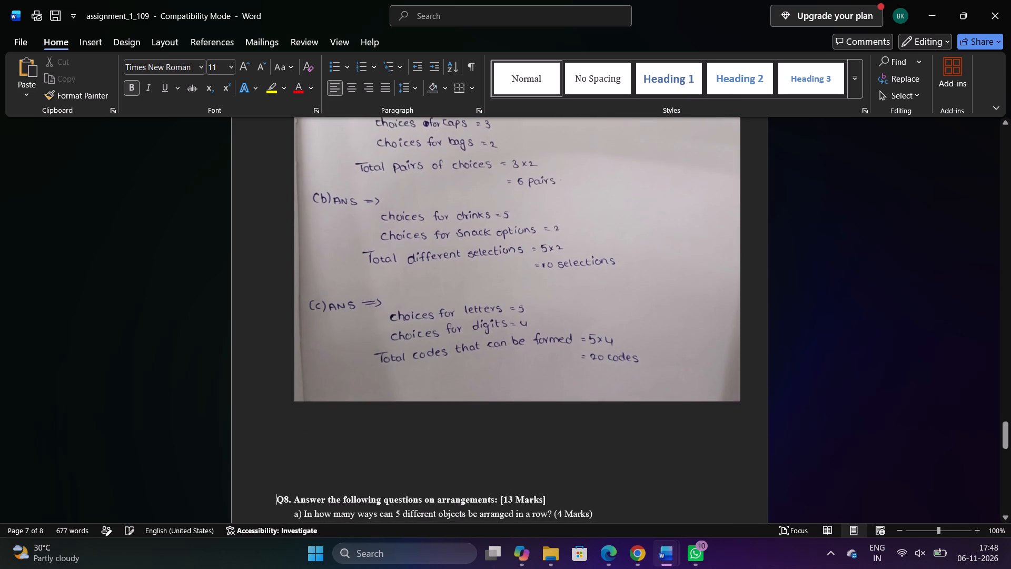
{"action": "scroll", "coordinate": [274, 299], "scroll_direction": "down", "scroll_amount": 8}
{"action": "key", "text": "Return"}
{"action": "key", "text": "Return"}
{"action": "key", "text": "Return"}
{"action": "key", "text": "Return"}
{"action": "key", "text": "Return"}
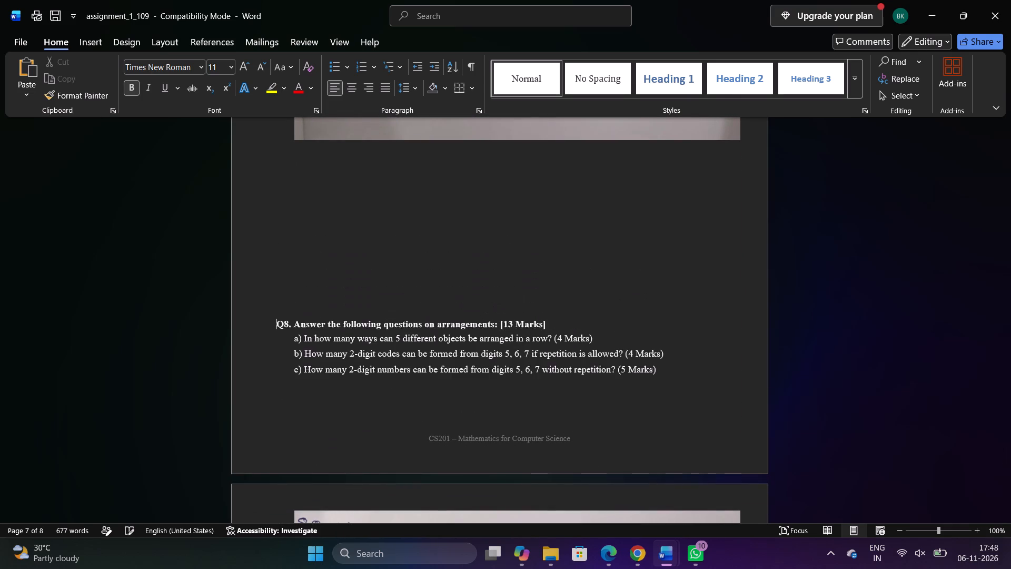
{"action": "key", "text": "Return"}
Add one blank line after Q9 part c), above the Q10 heading.
{"action": "scroll", "coordinate": [274, 299], "scroll_direction": "down", "scroll_amount": 3}
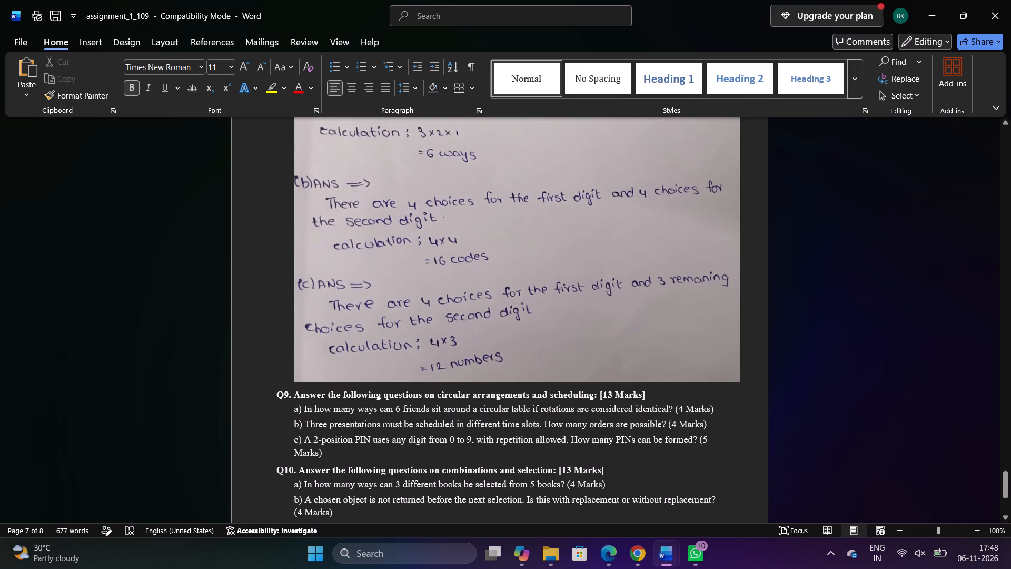
{"action": "left_click", "coordinate": [329, 454]}
{"action": "key", "text": "Return"}
{"action": "key", "text": "Return"}
{"action": "key", "text": "BackSpace"}
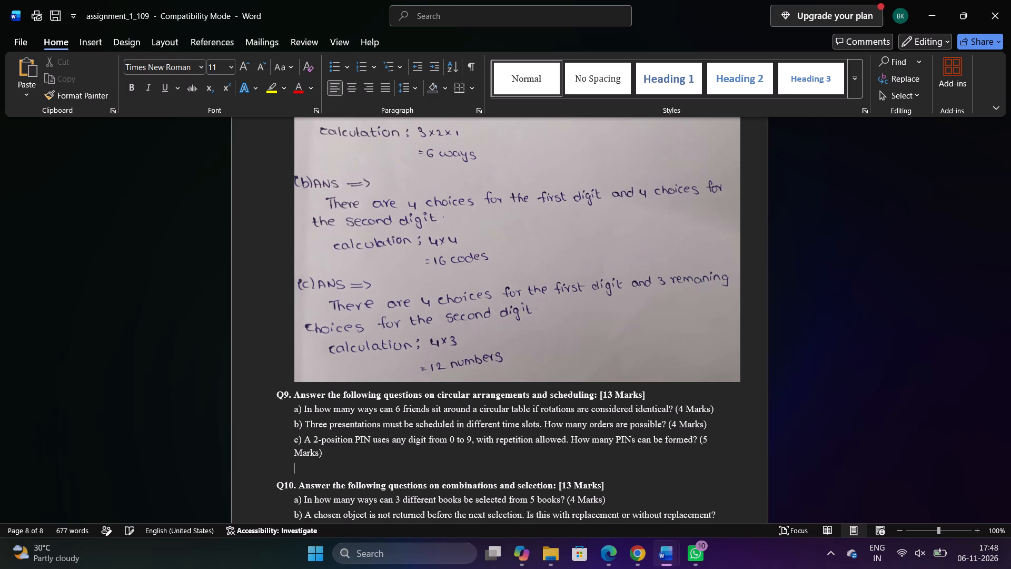
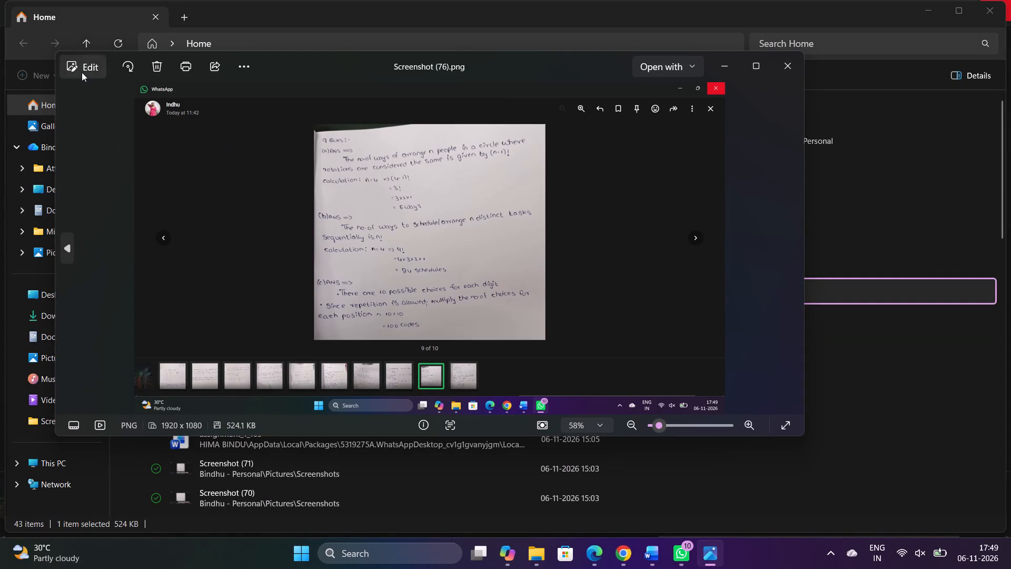
Crop Screenshot (76) to just the handwritten Q9 answer page, 746 x 671, save it over the original, and close it.
{"action": "left_click", "coordinate": [82, 72]}
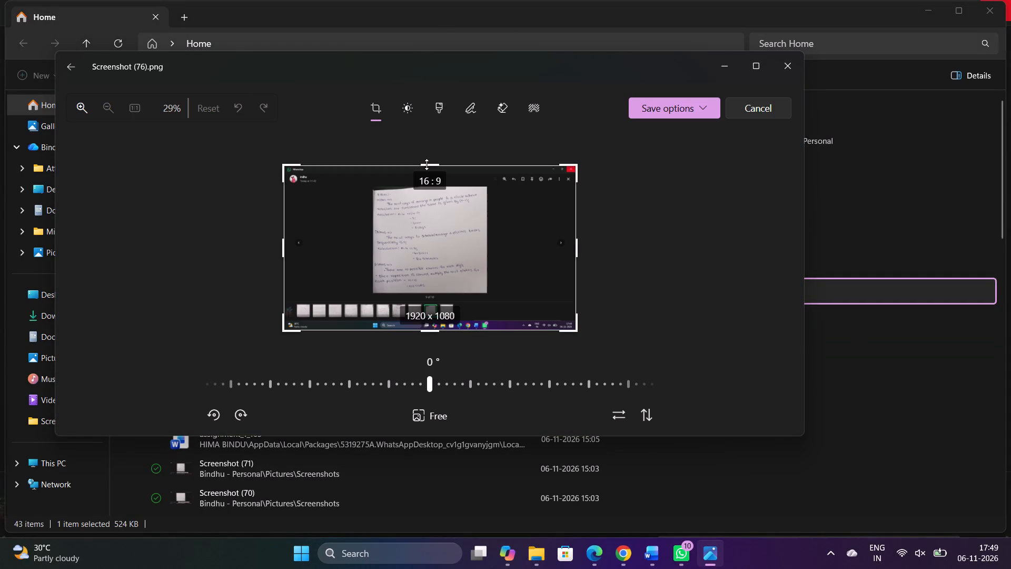
{"action": "left_click_drag", "start_coordinate": [427, 164], "coordinate": [436, 187]}
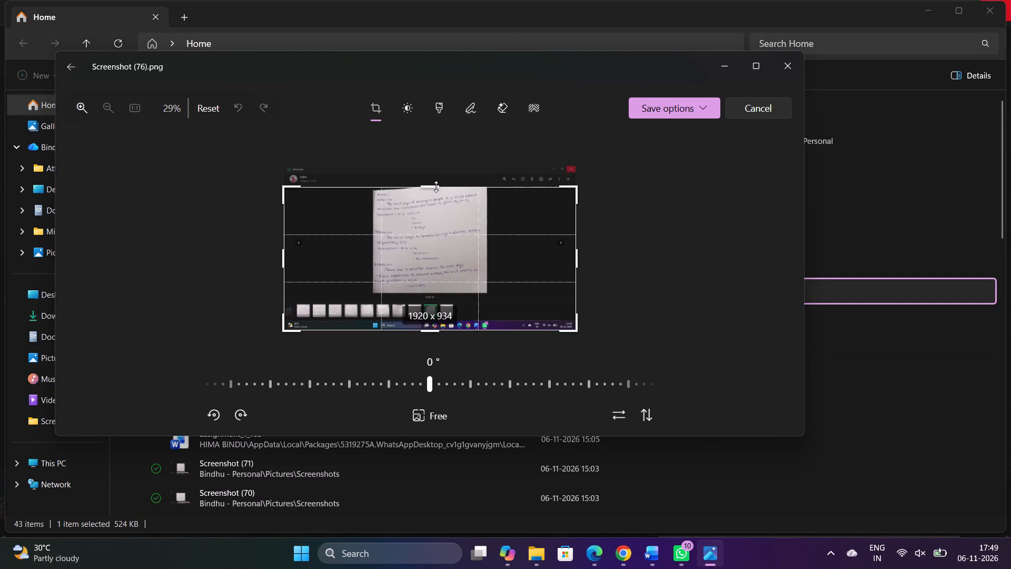
{"action": "left_click_drag", "start_coordinate": [436, 187], "coordinate": [436, 188]}
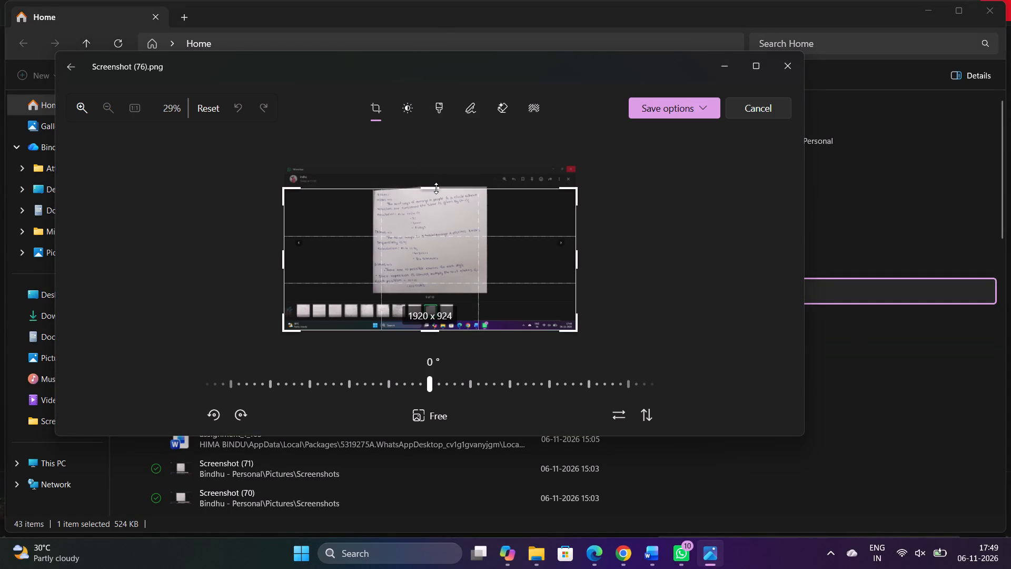
{"action": "left_click_drag", "start_coordinate": [436, 188], "coordinate": [437, 188]}
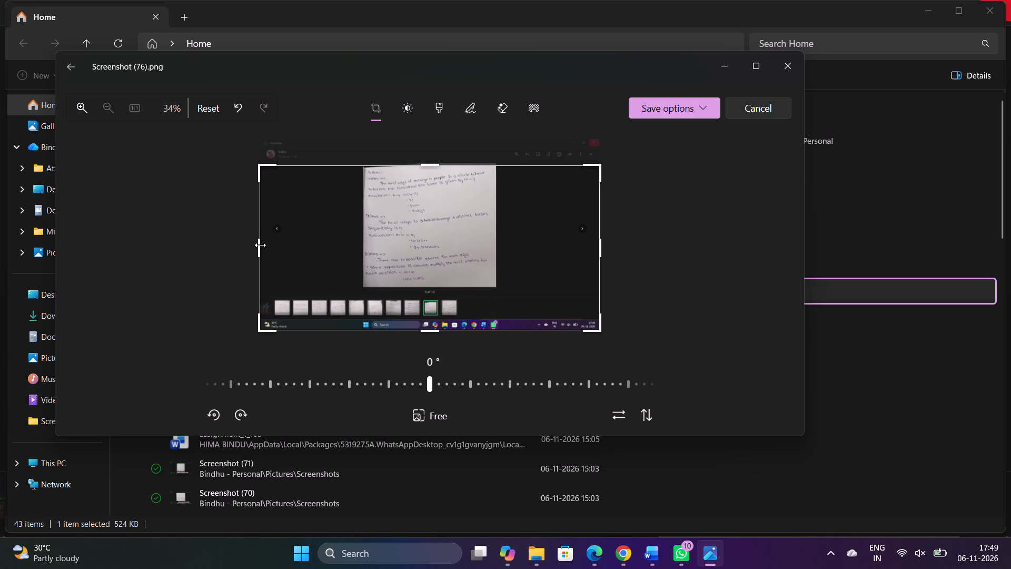
{"action": "left_click_drag", "start_coordinate": [257, 247], "coordinate": [359, 251]}
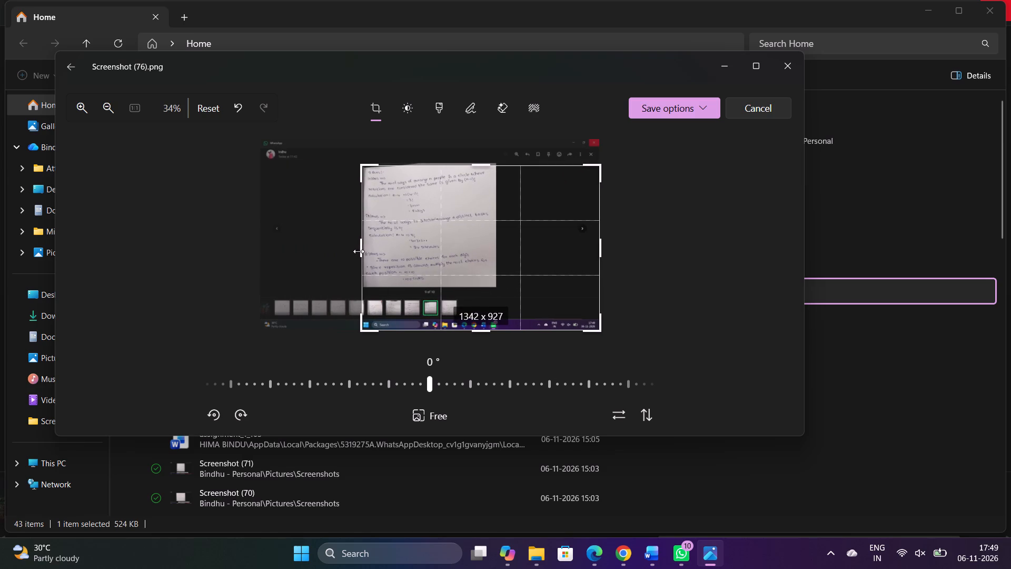
{"action": "left_click_drag", "start_coordinate": [359, 251], "coordinate": [361, 250]}
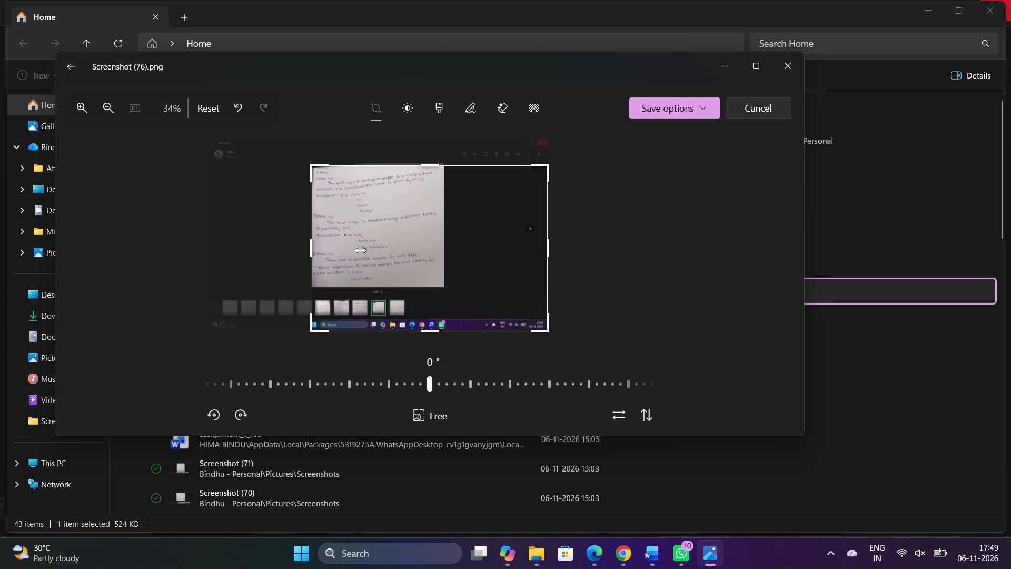
{"action": "left_click_drag", "start_coordinate": [550, 243], "coordinate": [478, 241]}
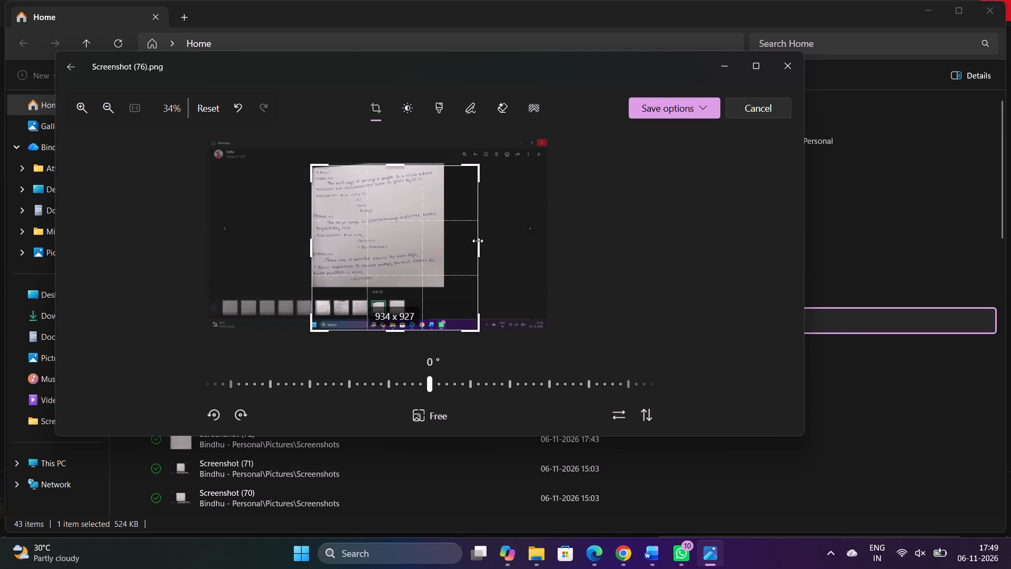
{"action": "left_click_drag", "start_coordinate": [478, 241], "coordinate": [447, 237]}
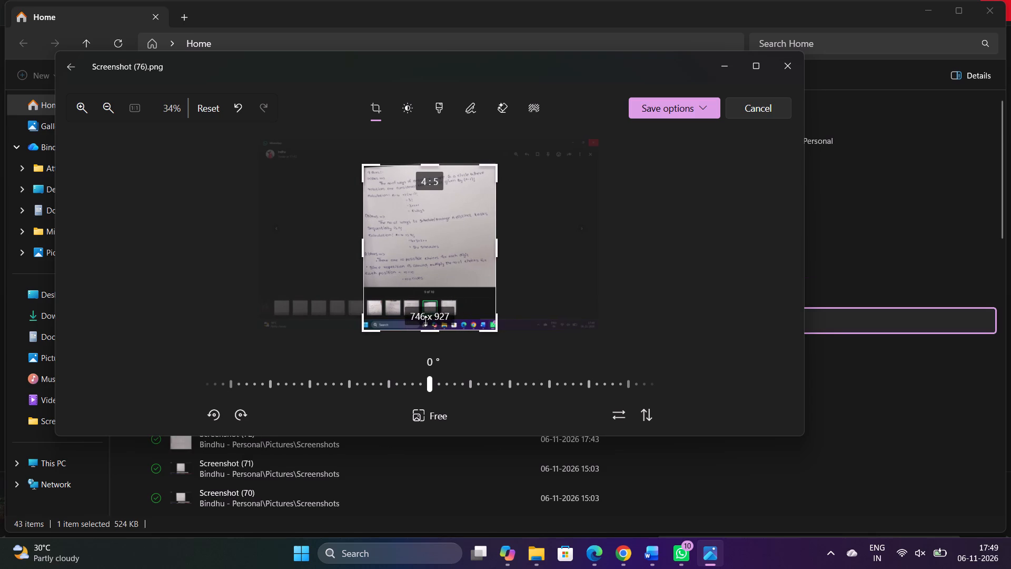
{"action": "left_click_drag", "start_coordinate": [431, 334], "coordinate": [428, 289]}
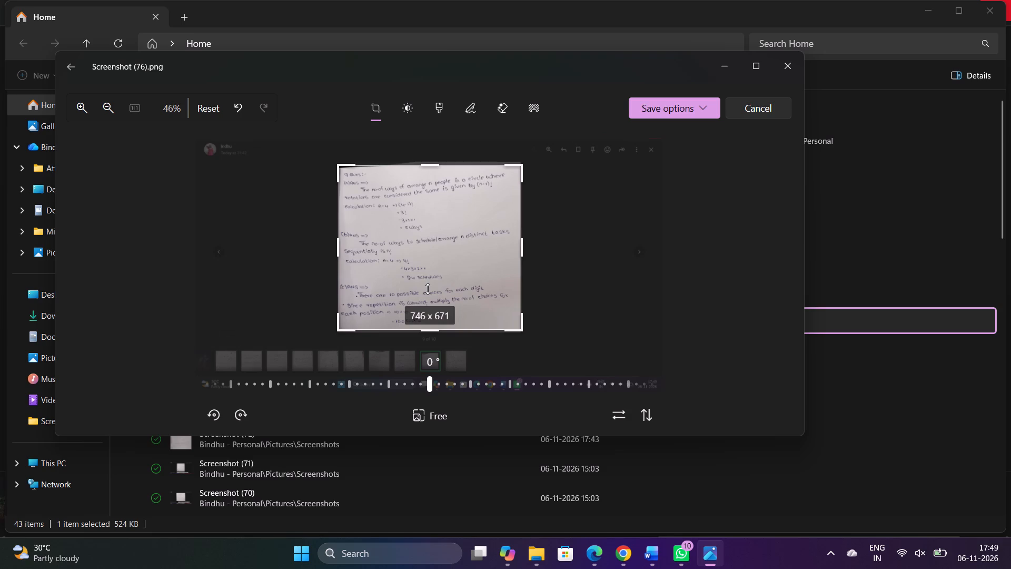
{"action": "left_click", "coordinate": [692, 105]}
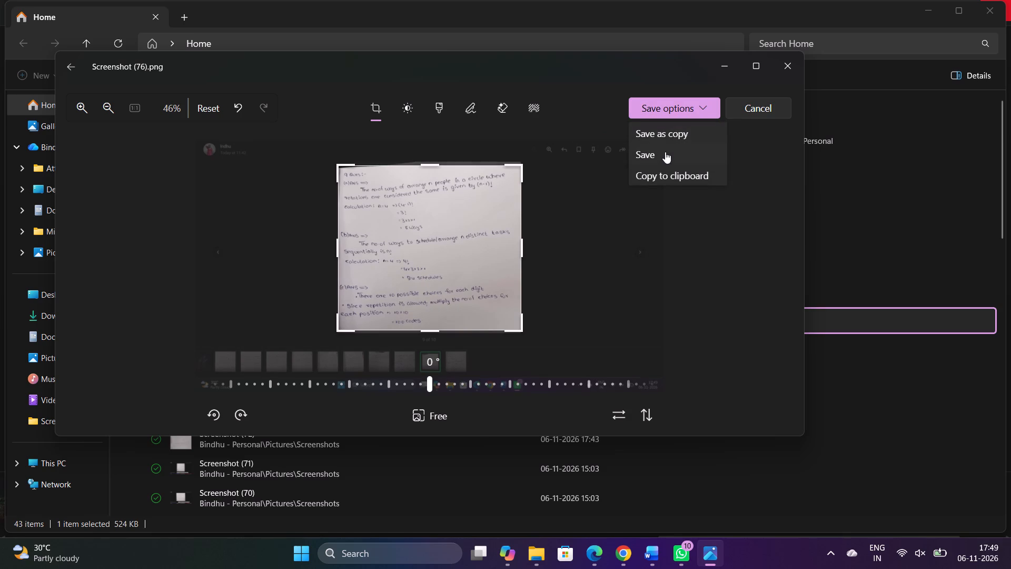
{"action": "left_click", "coordinate": [665, 152]}
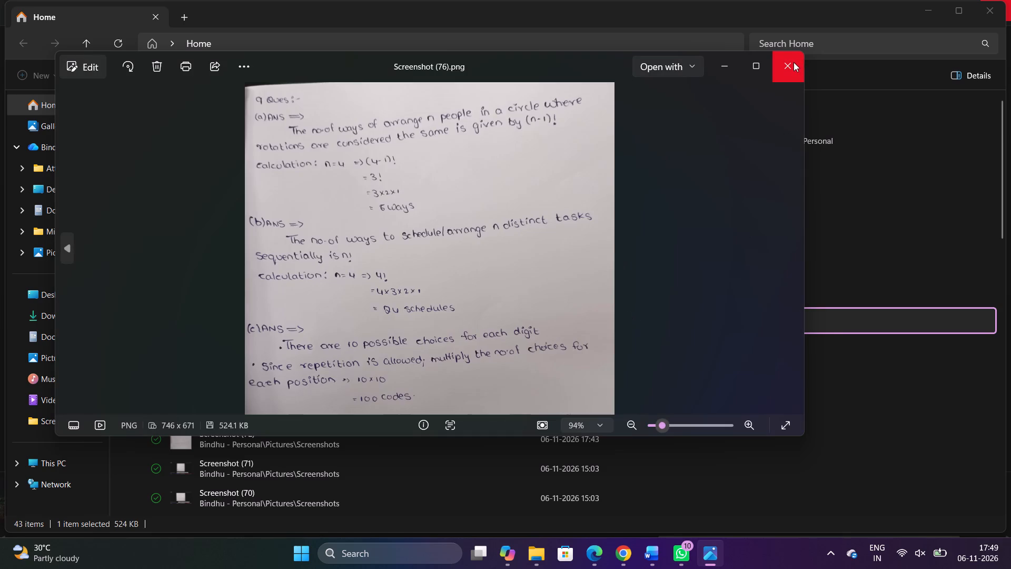
{"action": "left_click", "coordinate": [794, 62]}
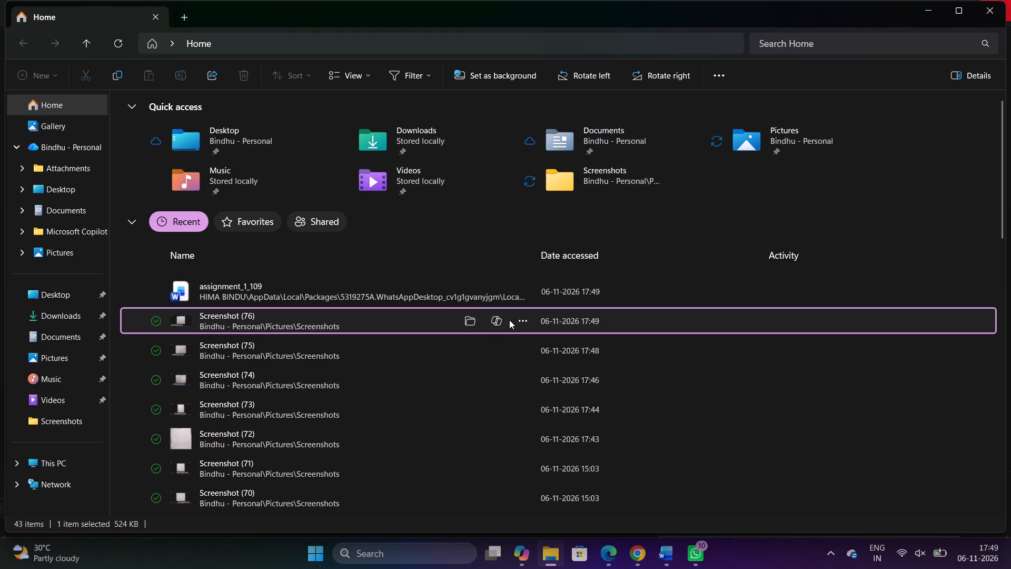
Copy the Screenshot (76) file and paste it into assignment_1_109 in Word, on a new line directly below Q9 part c).
{"action": "left_click", "coordinate": [525, 321]}
{"action": "left_click", "coordinate": [550, 26]}
{"action": "left_click", "coordinate": [663, 555]}
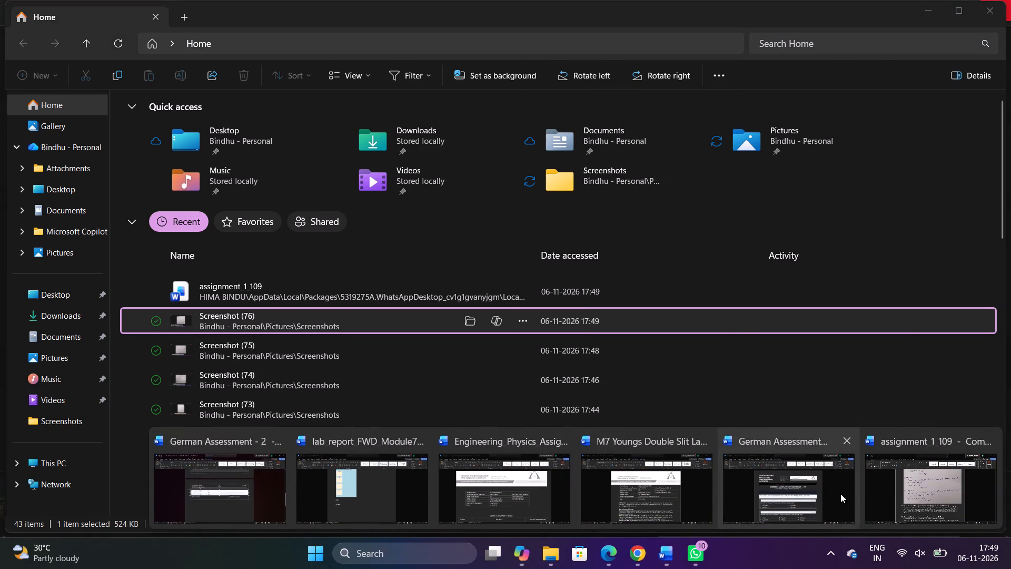
{"action": "left_click", "coordinate": [883, 488]}
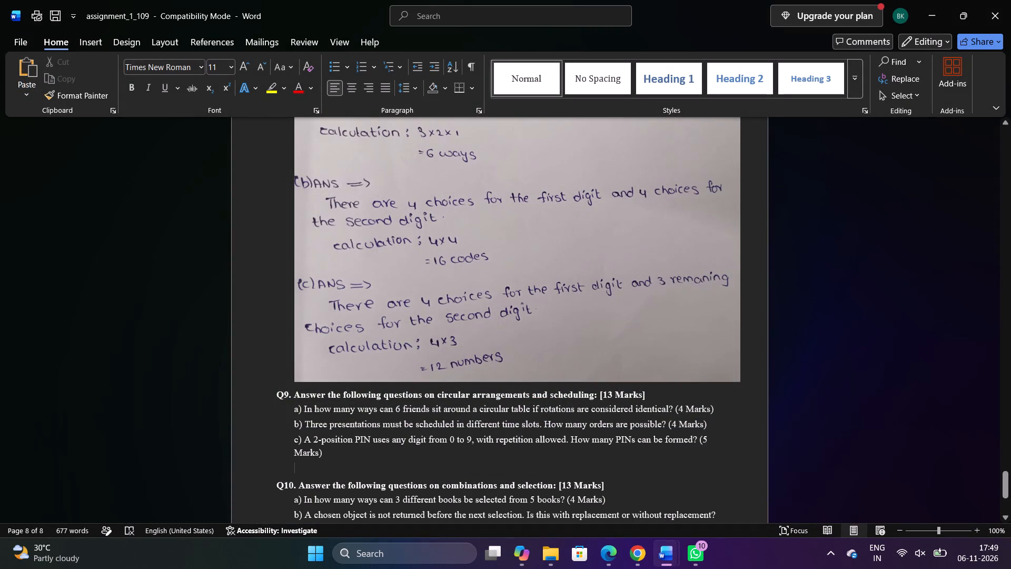
{"action": "left_click", "coordinate": [445, 453]}
{"action": "key", "text": "Return"}
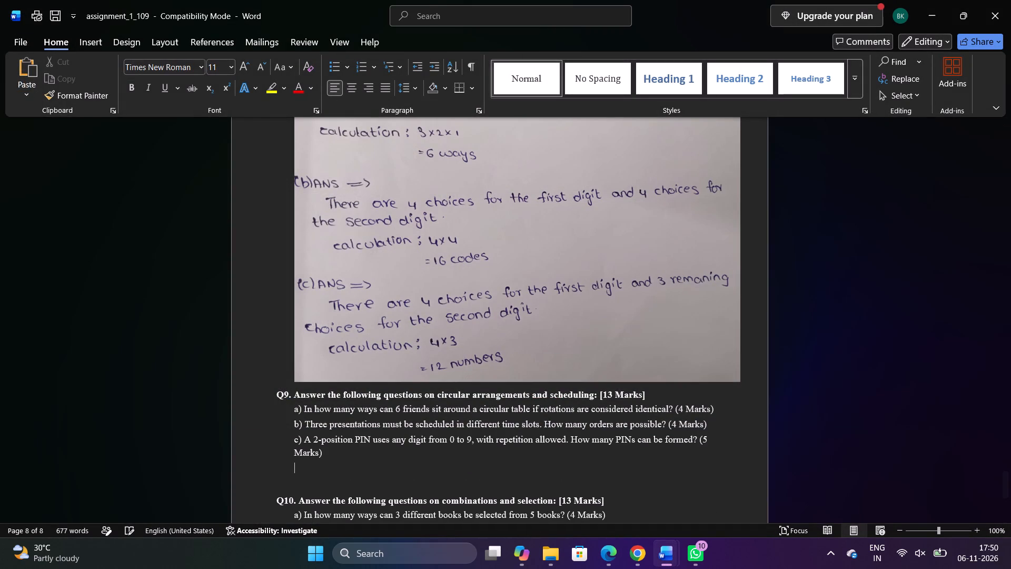
{"action": "key", "text": "ctrl+v"}
Insert six blank lines between the Q9 answer photo and the Q10 heading to move the Q10 questions down the page.
{"action": "scroll", "coordinate": [442, 445], "scroll_direction": "down", "scroll_amount": 3}
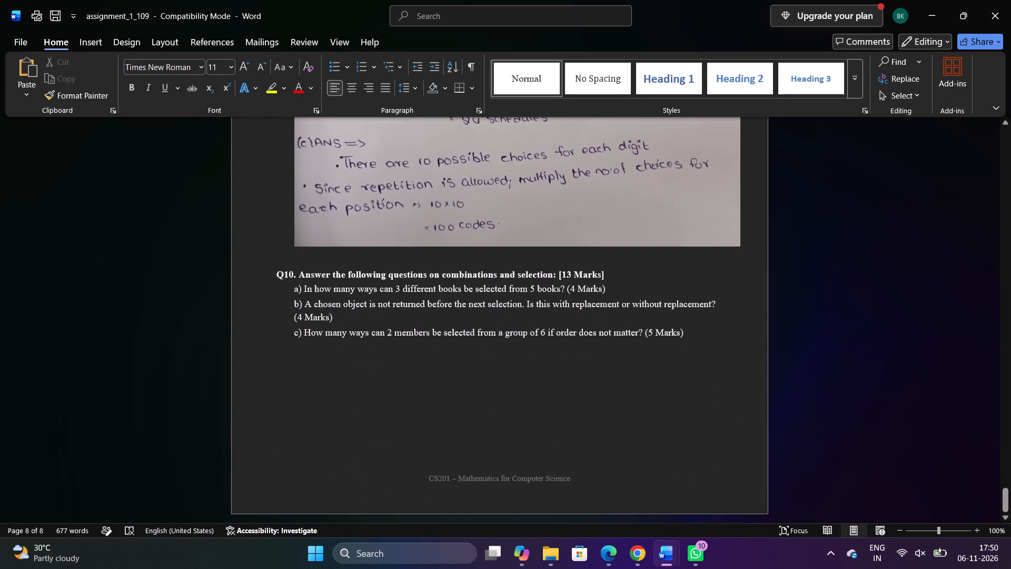
{"action": "left_click", "coordinate": [274, 269]}
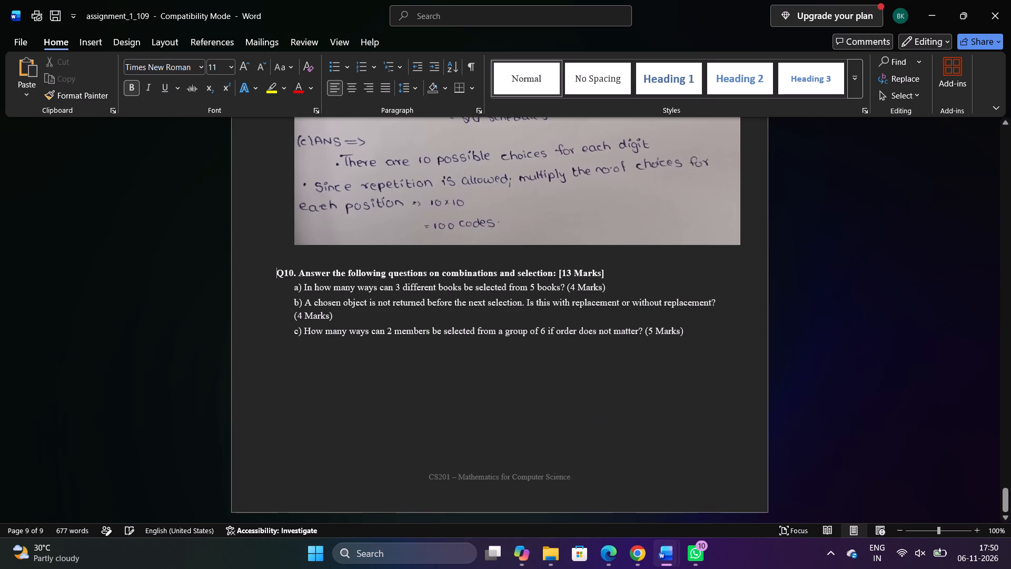
{"action": "key", "text": "Return"}
{"action": "key", "text": "Return"}
{"action": "key", "text": "Return"}
{"action": "key", "text": "Return"}
{"action": "key", "text": "Return"}
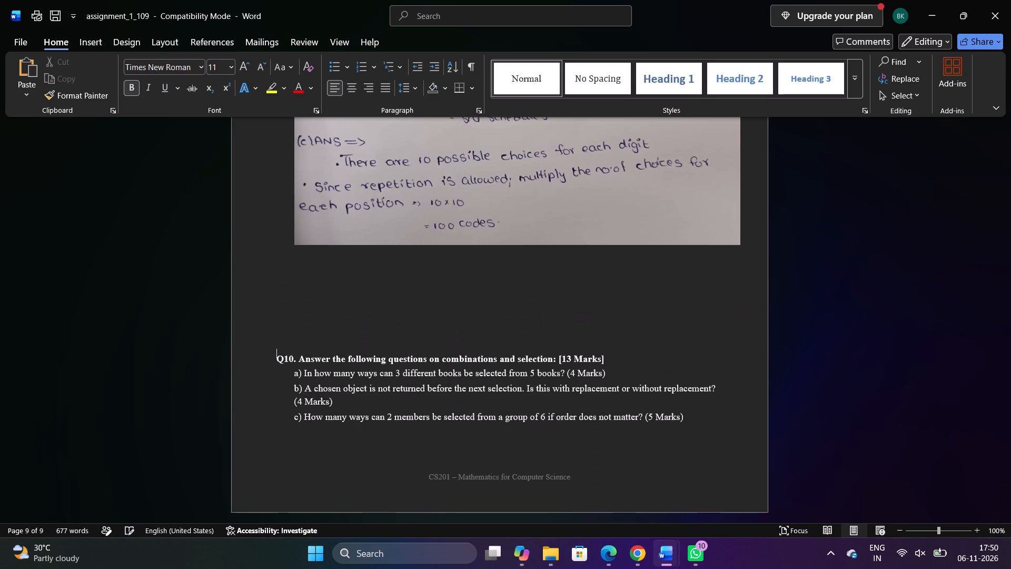
{"action": "key", "text": "Return"}
Add one blank line after Q10 part c), at the end of the questions.
{"action": "scroll", "coordinate": [274, 269], "scroll_direction": "down", "scroll_amount": 3}
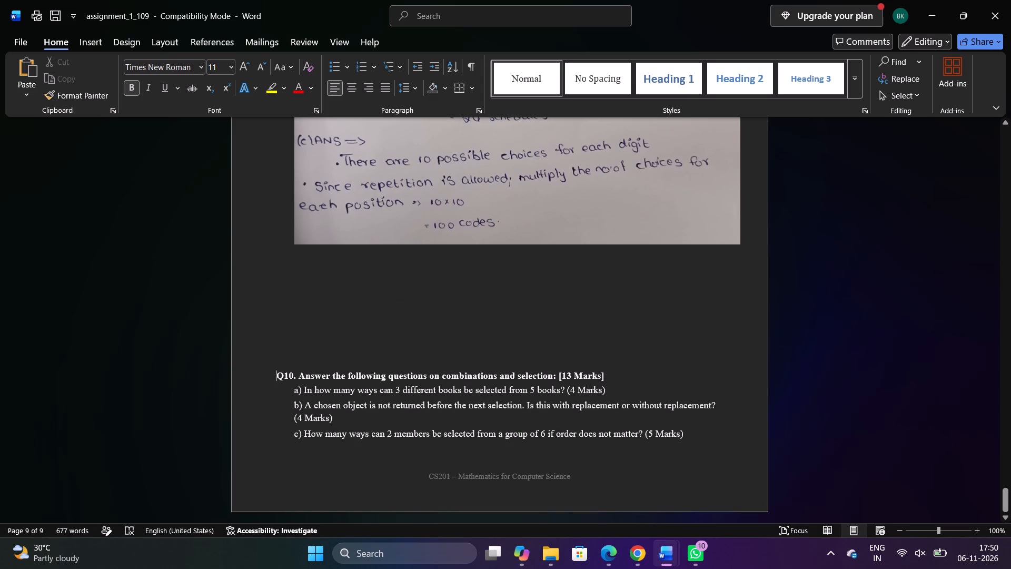
{"action": "left_click", "coordinate": [691, 440]}
{"action": "key", "text": "Return"}
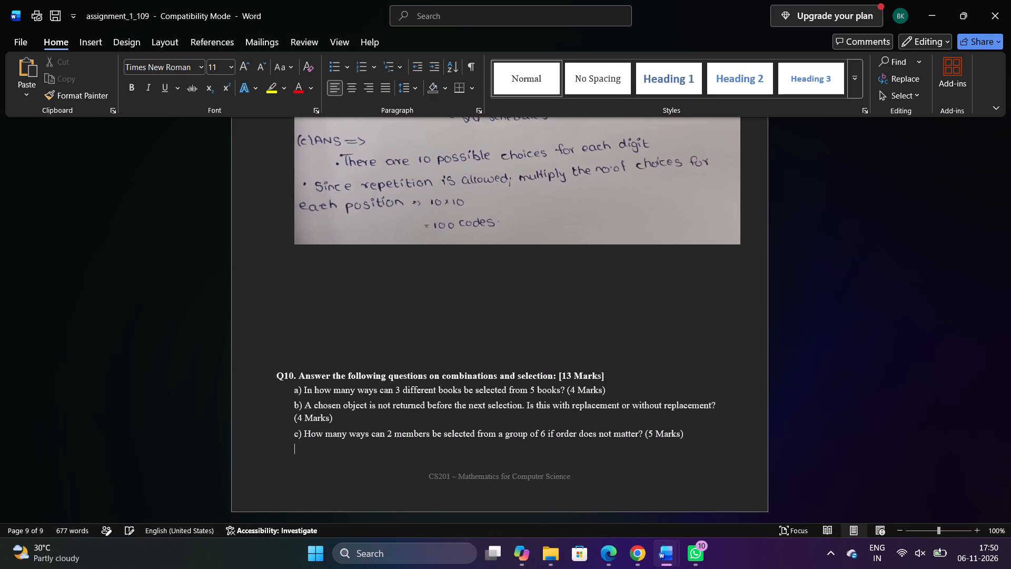
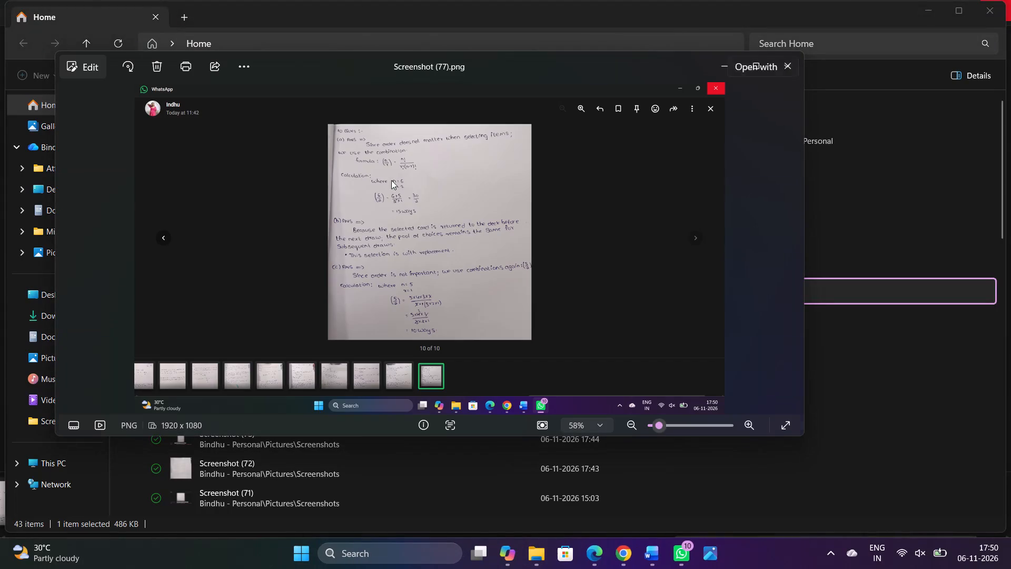
Crop Screenshot (77) to just the handwritten Q10 answer page, about 654 x 690, save it over the original, and close it.
{"action": "left_click", "coordinate": [80, 70]}
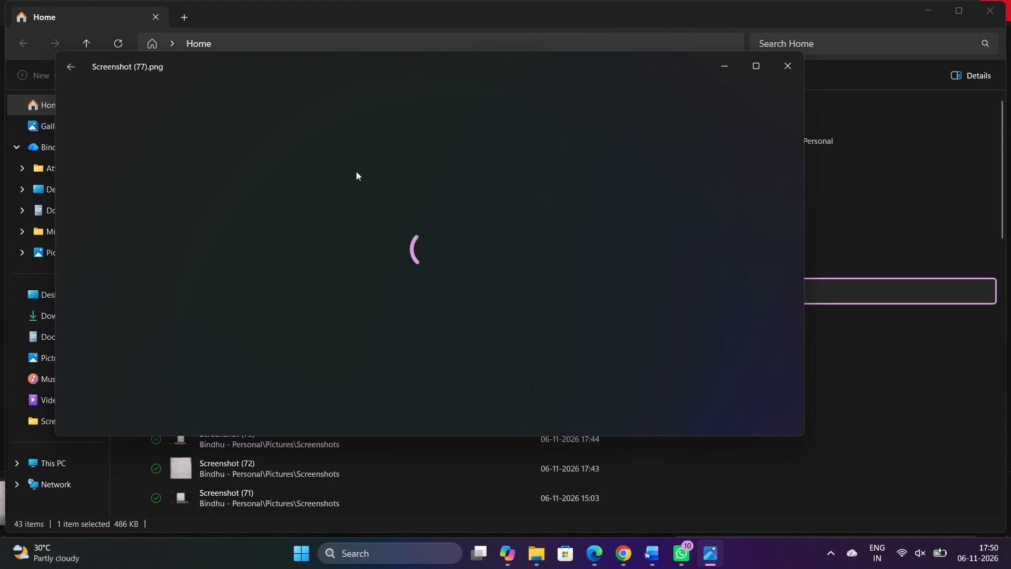
{"action": "left_click_drag", "start_coordinate": [436, 165], "coordinate": [437, 193]}
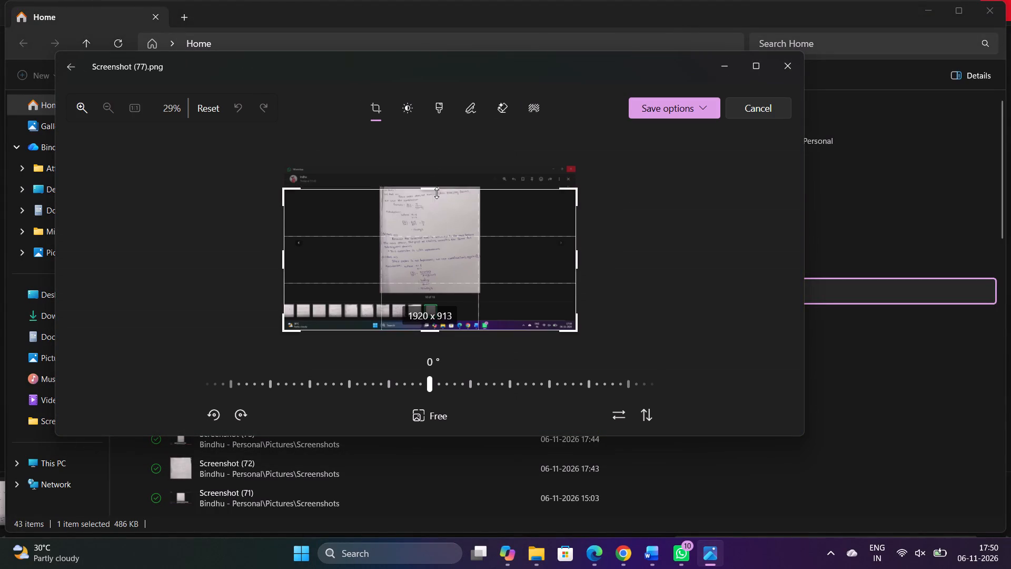
{"action": "left_click_drag", "start_coordinate": [437, 193], "coordinate": [439, 187]}
{"action": "left_click_drag", "start_coordinate": [260, 248], "coordinate": [366, 236]}
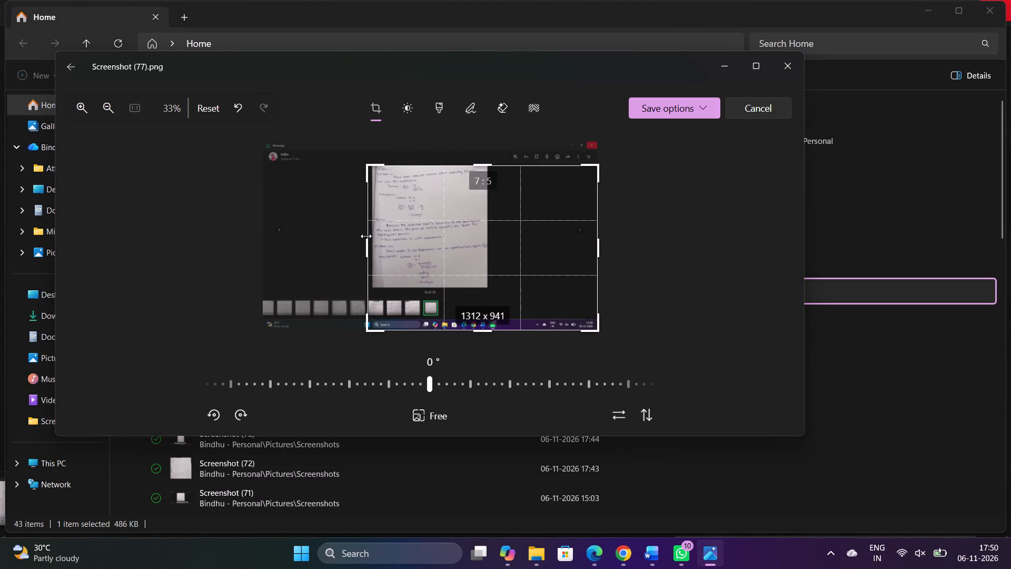
{"action": "left_click_drag", "start_coordinate": [366, 236], "coordinate": [371, 237]}
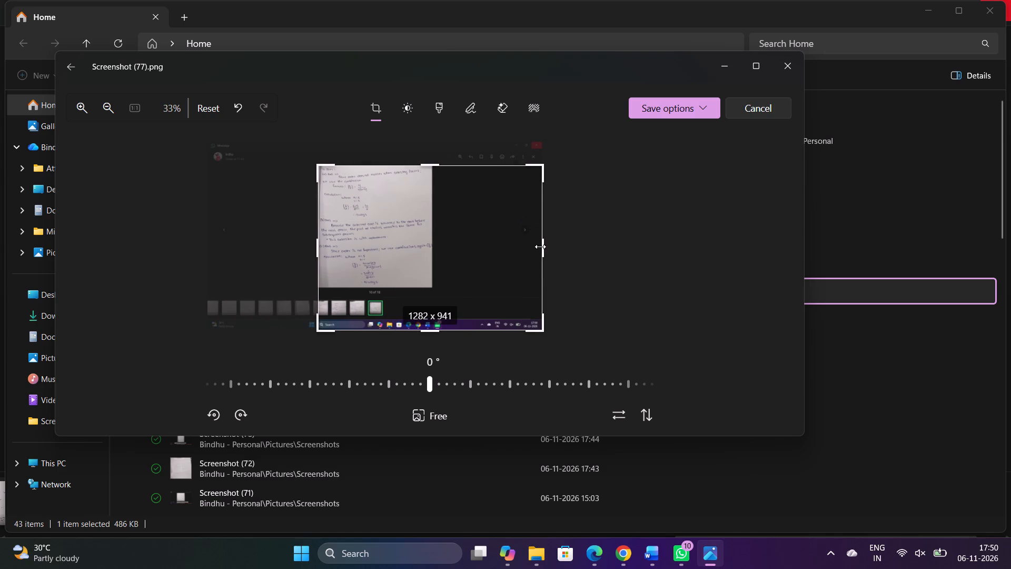
{"action": "left_click_drag", "start_coordinate": [541, 246], "coordinate": [433, 246]}
{"action": "left_click_drag", "start_coordinate": [426, 333], "coordinate": [426, 291]}
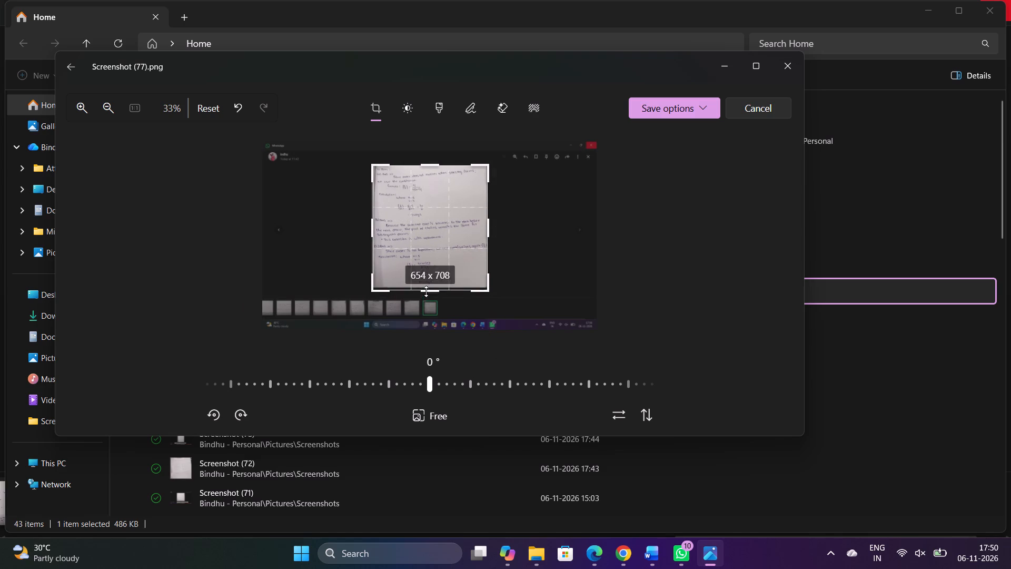
{"action": "left_click_drag", "start_coordinate": [426, 291], "coordinate": [427, 290]}
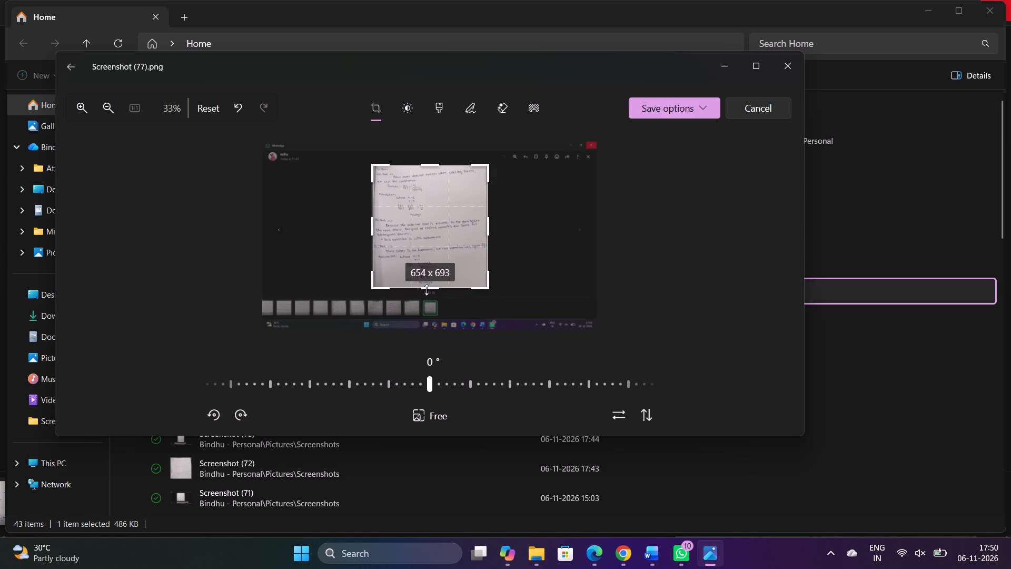
{"action": "left_click_drag", "start_coordinate": [427, 290], "coordinate": [427, 289]}
{"action": "left_click", "coordinate": [651, 94]}
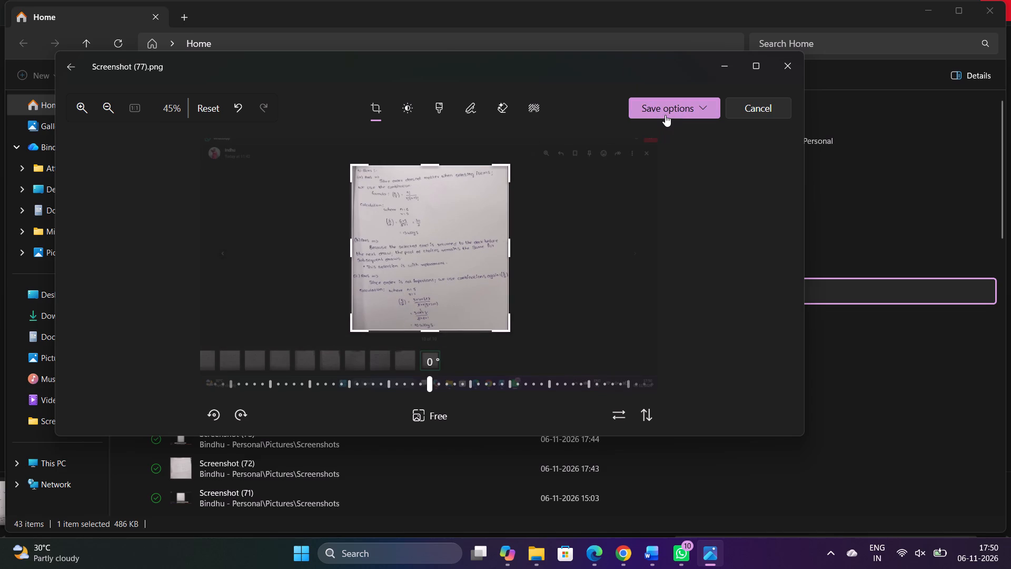
{"action": "left_click", "coordinate": [665, 115]}
{"action": "left_click", "coordinate": [659, 156]}
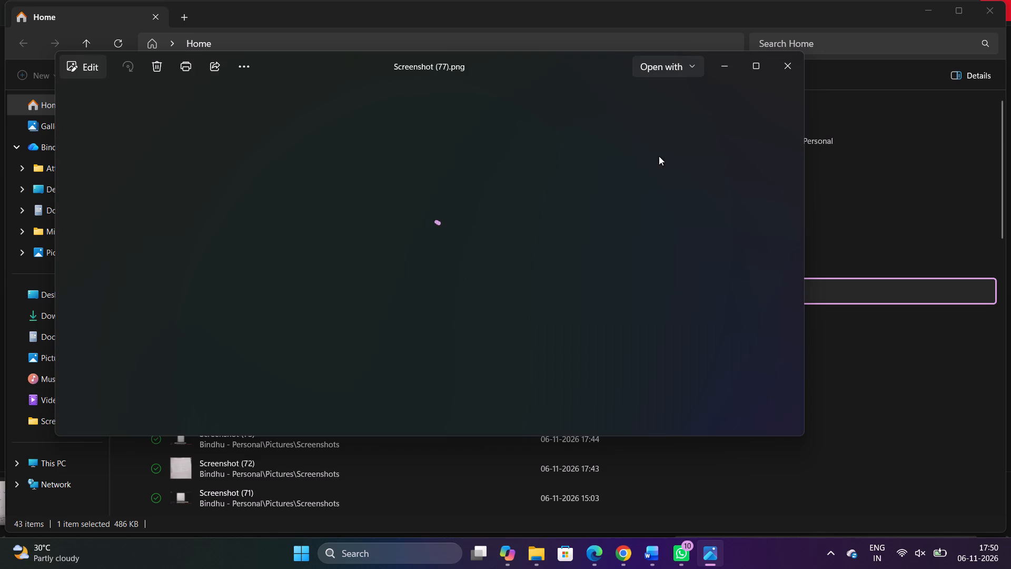
{"action": "left_click", "coordinate": [781, 70]}
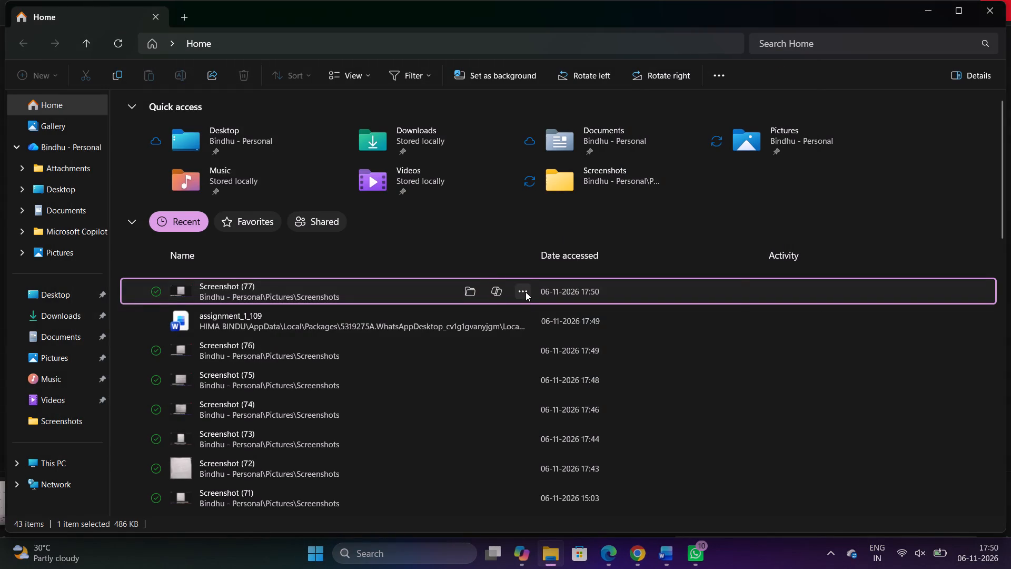
Copy the Screenshot (77) file and paste it into assignment_1_109 in Word, on the blank line below Q10 part c).
{"action": "left_click", "coordinate": [526, 291]}
{"action": "left_click", "coordinate": [547, 27]}
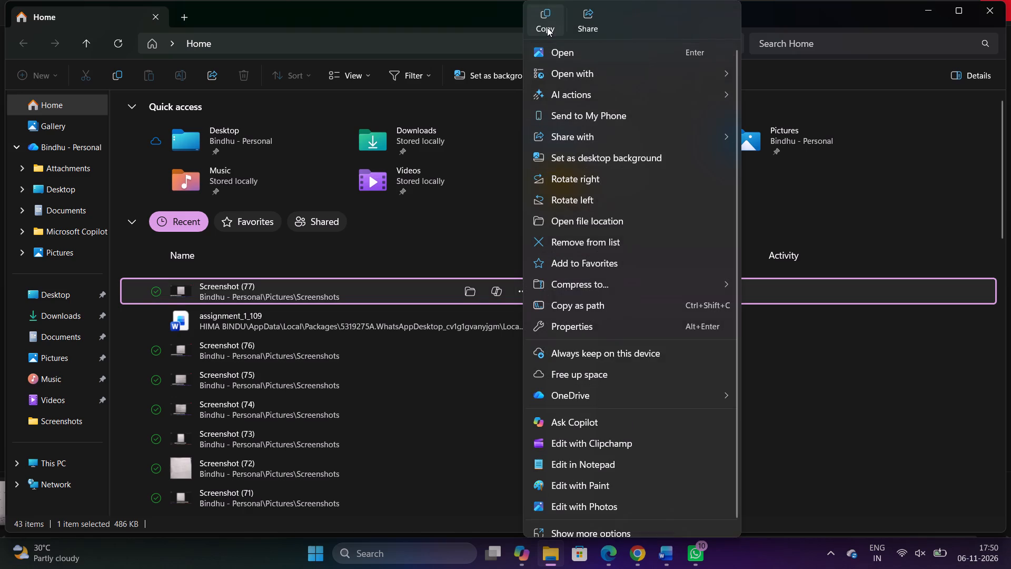
{"action": "left_click", "coordinate": [669, 561]}
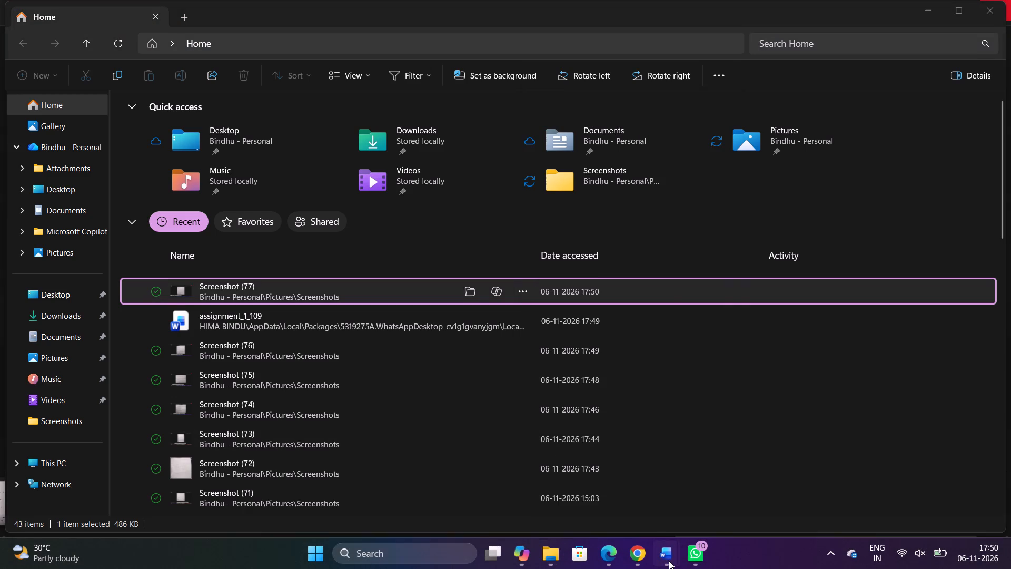
{"action": "left_click", "coordinate": [886, 492]}
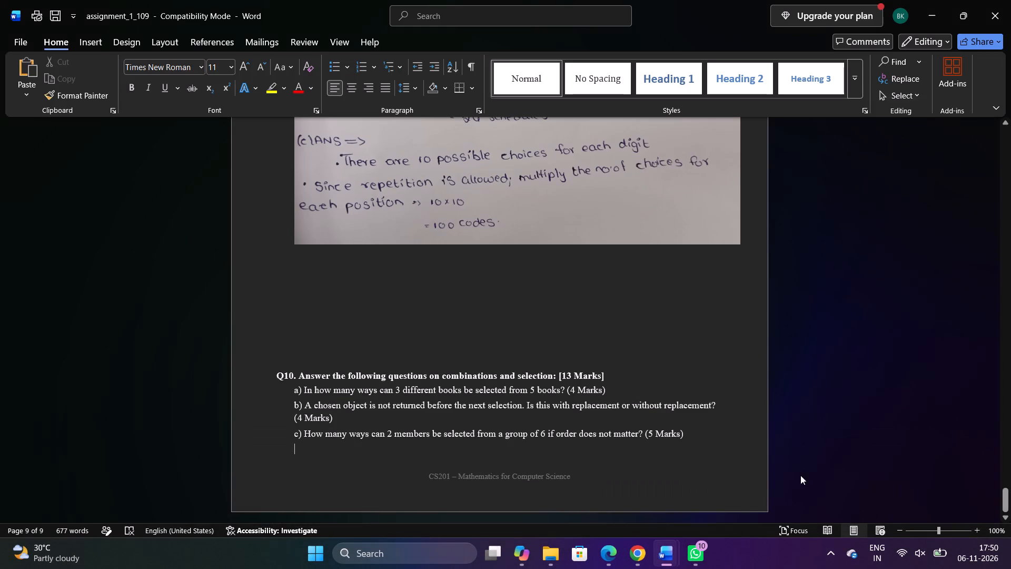
{"action": "key", "text": "ctrl+v"}
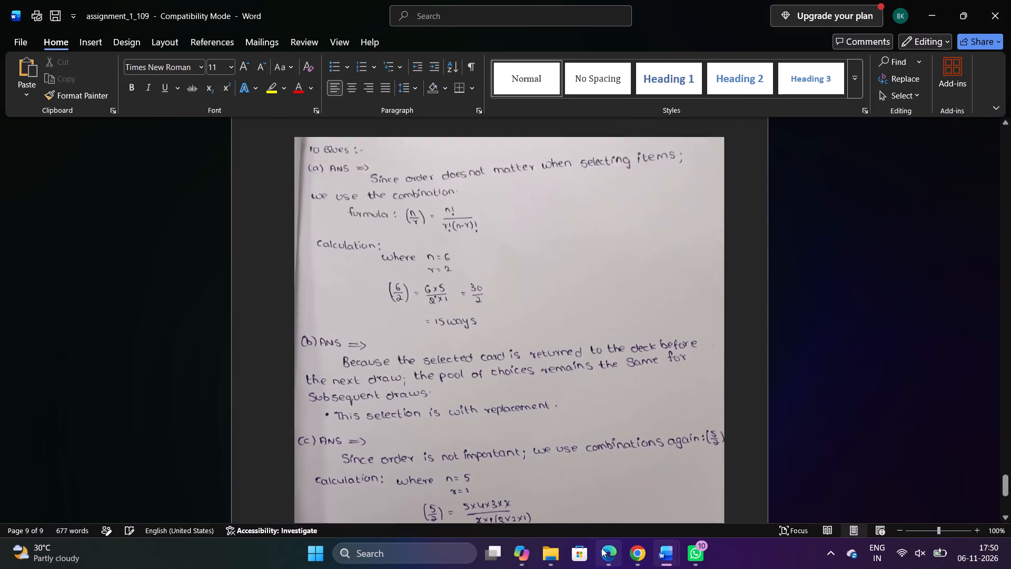
Remove one extra blank line above the Q5 heading, keeping the heading at the top of its own page.
{"action": "scroll", "coordinate": [601, 548], "scroll_direction": "up", "scroll_amount": 4}
{"action": "scroll", "coordinate": [533, 374], "scroll_direction": "up", "scroll_amount": 3}
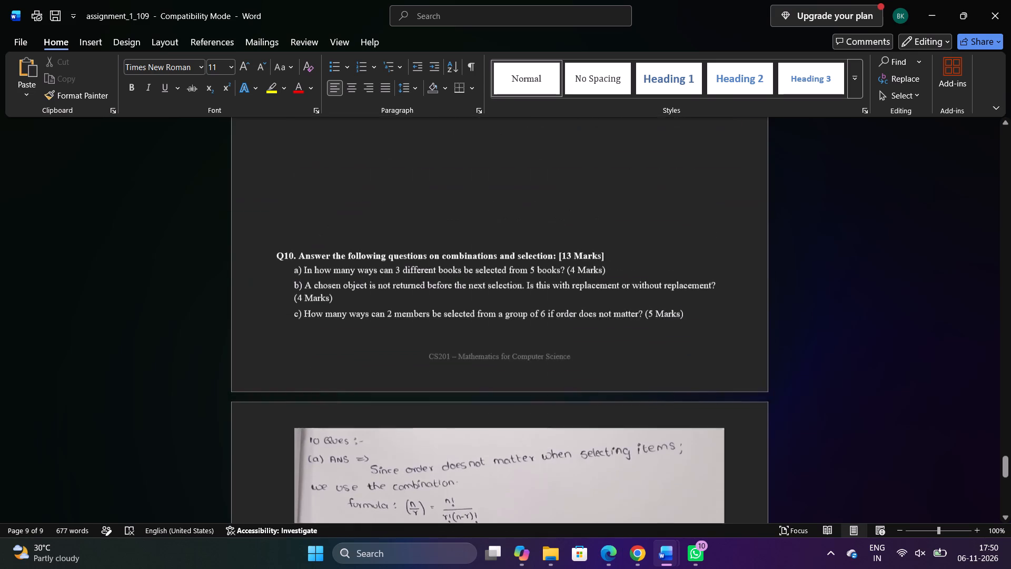
{"action": "scroll", "coordinate": [533, 374], "scroll_direction": "up", "scroll_amount": 9}
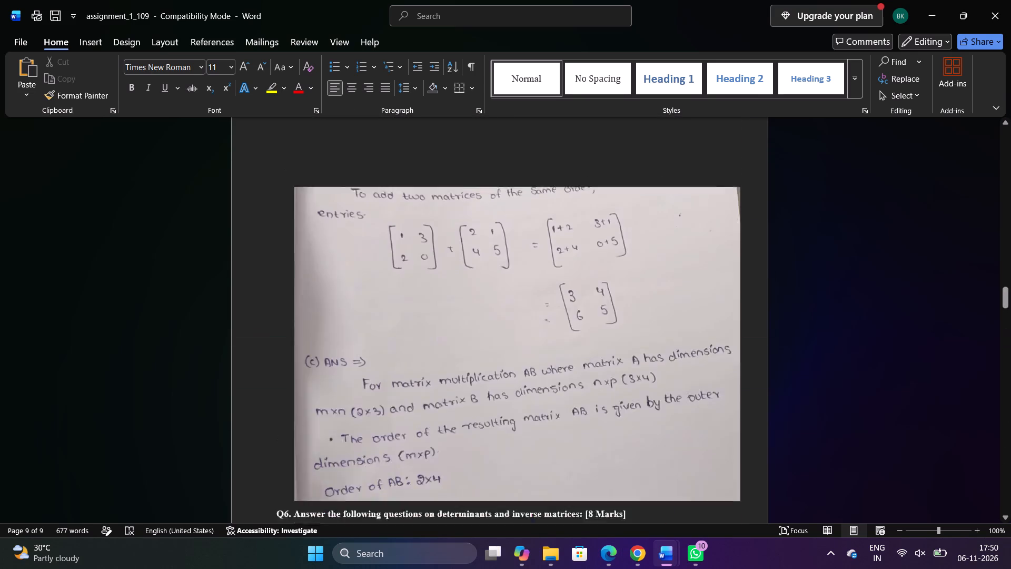
{"action": "scroll", "coordinate": [533, 374], "scroll_direction": "up", "scroll_amount": 2}
{"action": "scroll", "coordinate": [533, 374], "scroll_direction": "down", "scroll_amount": 1}
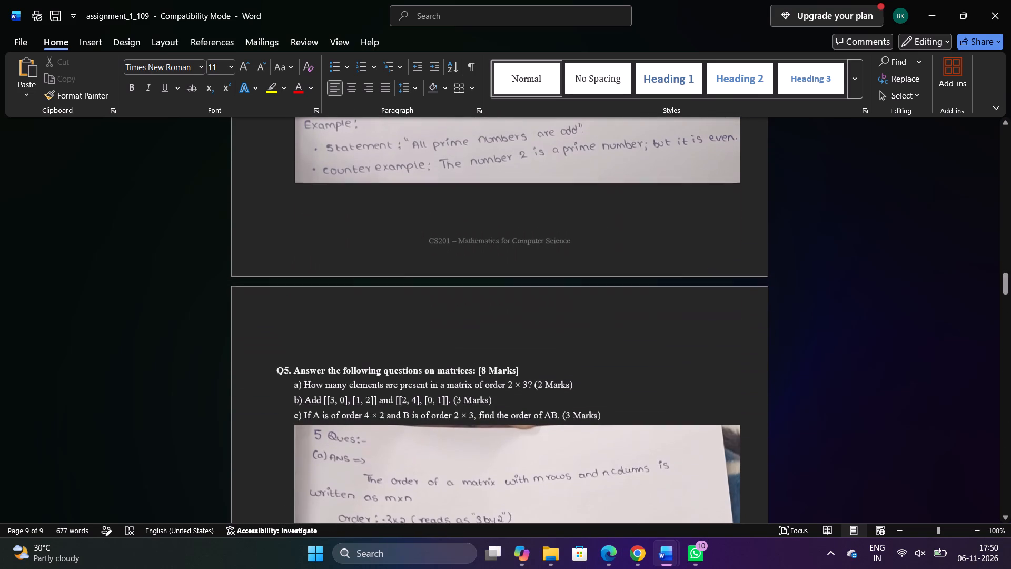
{"action": "left_click", "coordinate": [277, 369]}
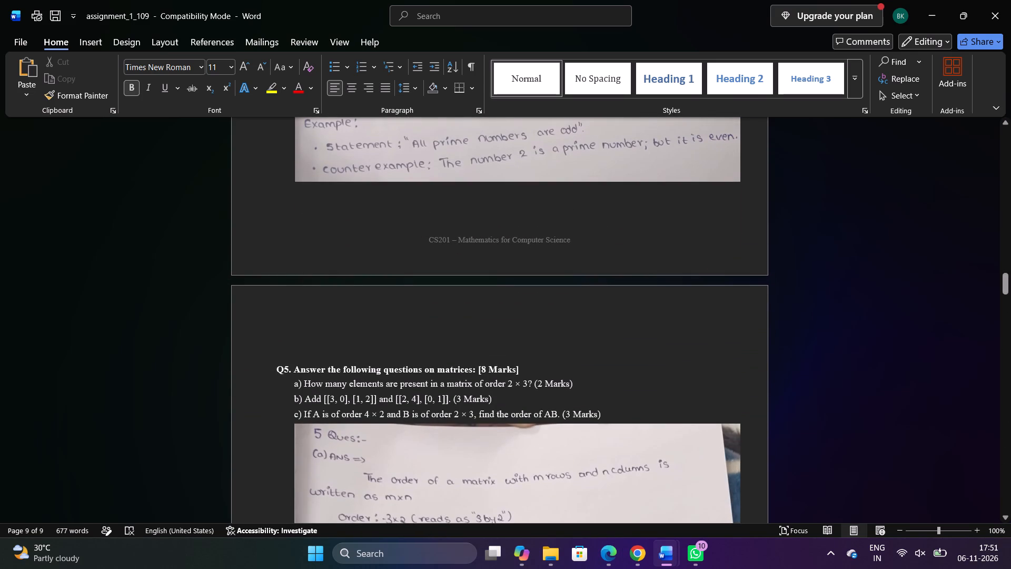
{"action": "key", "text": "BackSpace"}
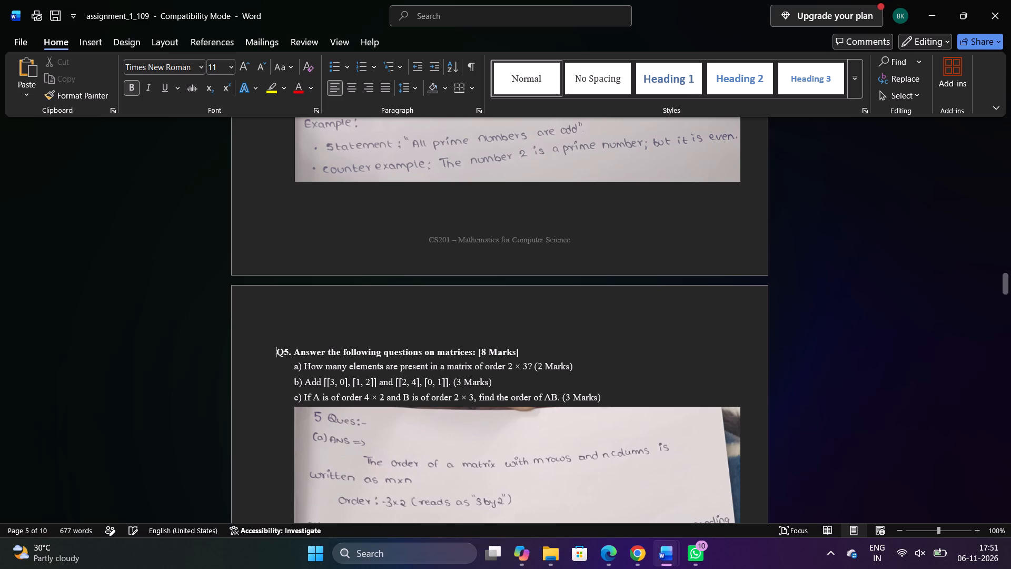
{"action": "key", "text": "BackSpace"}
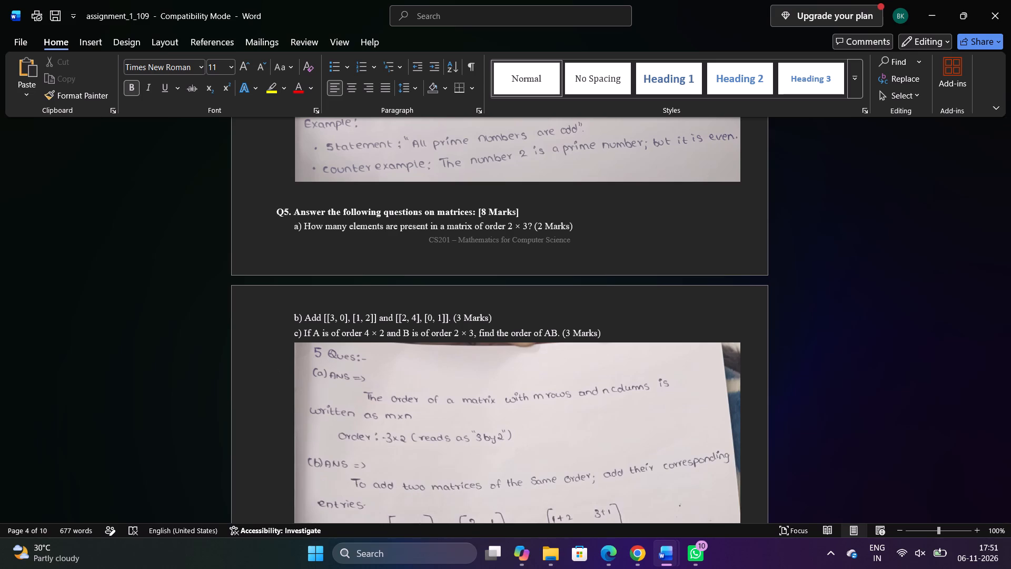
{"action": "key", "text": "Return"}
Insert seven blank lines between the Q8 answer photo and the Q9 heading to move the Q9 questions down the page.
{"action": "scroll", "coordinate": [277, 369], "scroll_direction": "down", "scroll_amount": 3}
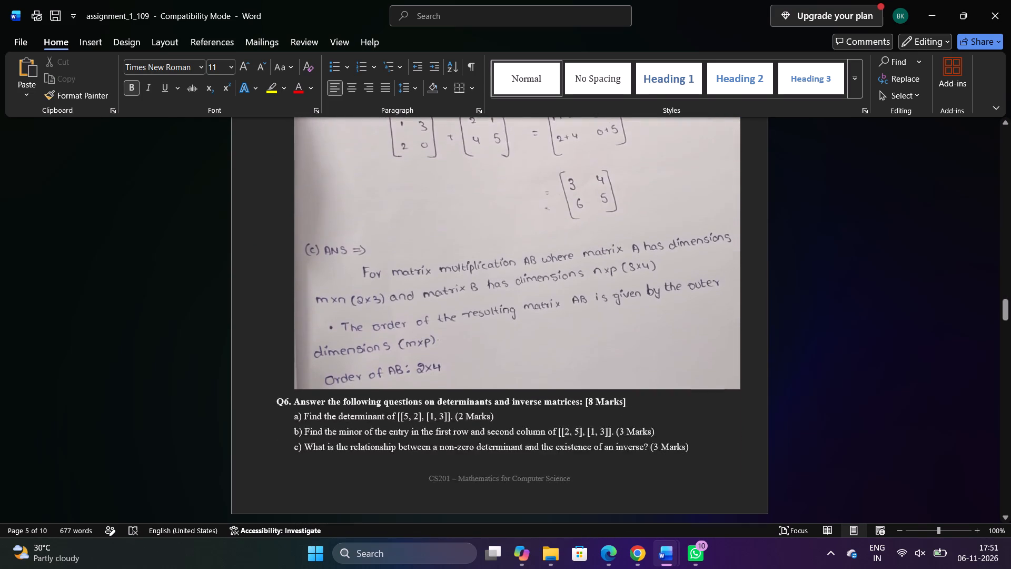
{"action": "scroll", "coordinate": [277, 369], "scroll_direction": "down", "scroll_amount": 7}
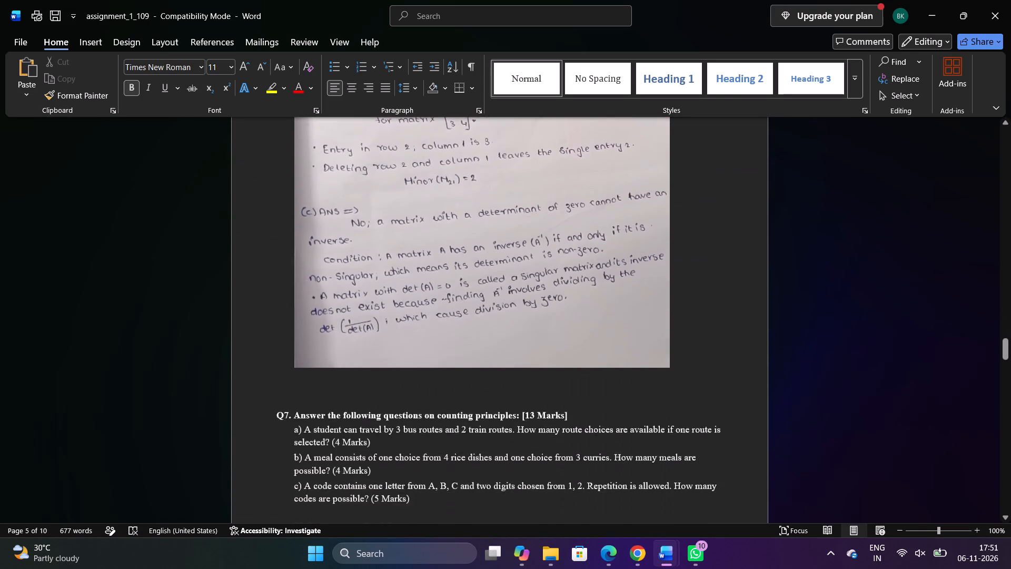
{"action": "scroll", "coordinate": [277, 369], "scroll_direction": "down", "scroll_amount": 1}
{"action": "scroll", "coordinate": [277, 369], "scroll_direction": "up", "scroll_amount": 2}
{"action": "scroll", "coordinate": [277, 369], "scroll_direction": "down", "scroll_amount": 3}
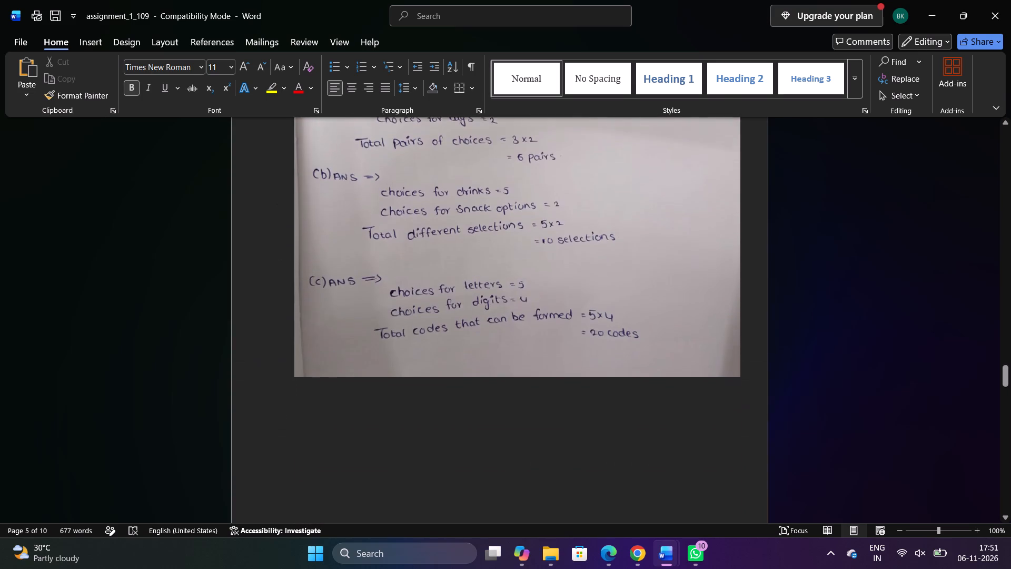
{"action": "scroll", "coordinate": [277, 369], "scroll_direction": "down", "scroll_amount": 6}
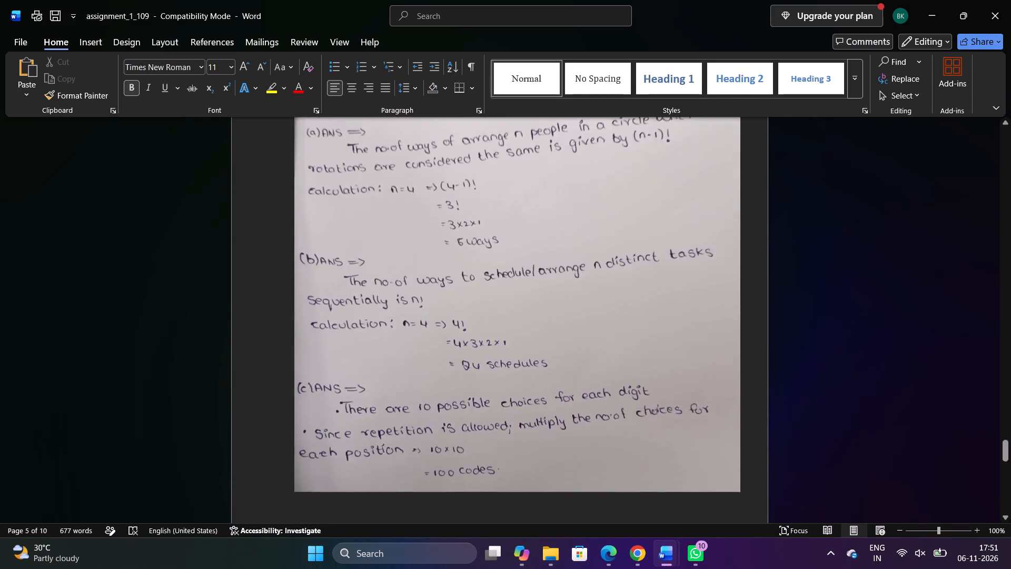
{"action": "scroll", "coordinate": [277, 369], "scroll_direction": "up", "scroll_amount": 2}
{"action": "scroll", "coordinate": [256, 204], "scroll_direction": "up", "scroll_amount": 1}
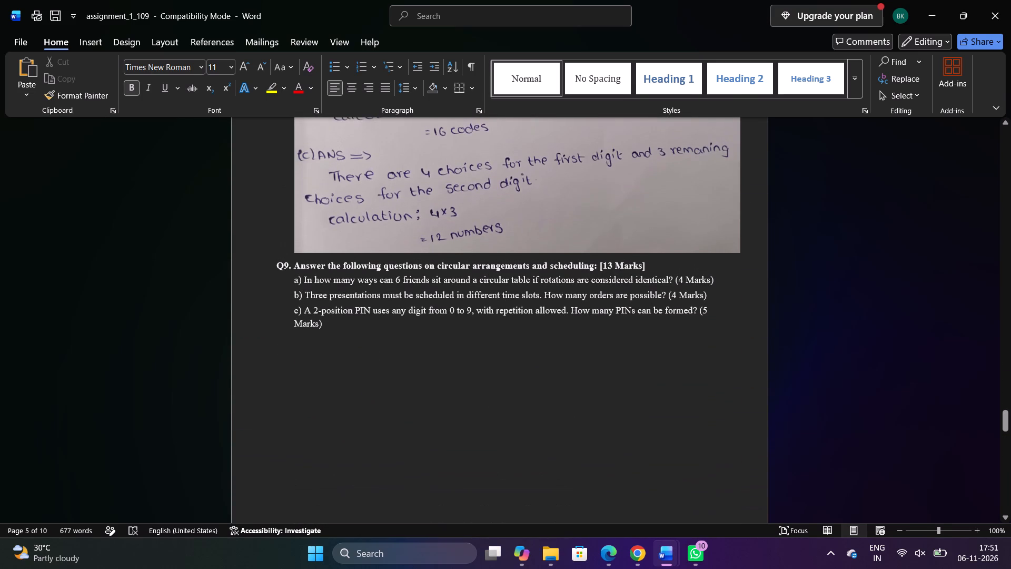
{"action": "left_click", "coordinate": [274, 267]}
{"action": "key", "text": "Return"}
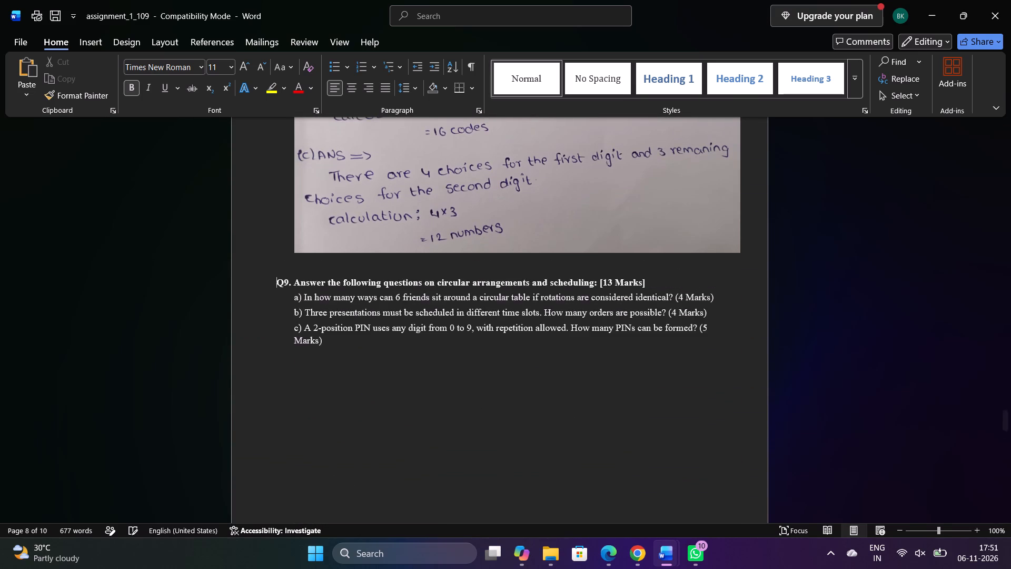
{"action": "key", "text": "Return"}
{"action": "key", "text": "Return"}
{"action": "key", "text": "Return"}
{"action": "key", "text": "Return"}
{"action": "key", "text": "Return"}
{"action": "key", "text": "Return"}
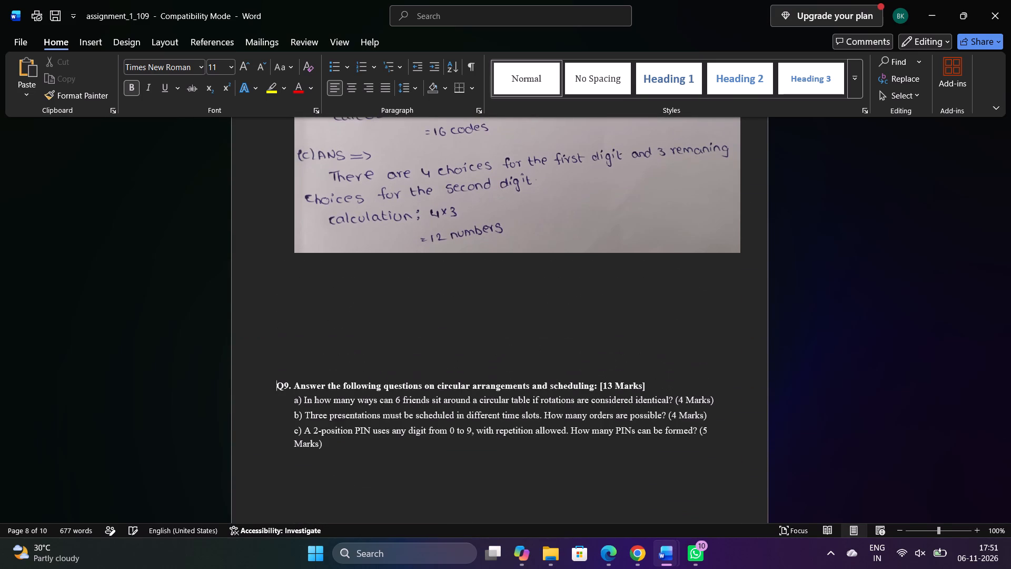
Check the pages through the Q10 answer photo and save the assignment_1_109 document.
{"action": "scroll", "coordinate": [274, 267], "scroll_direction": "down", "scroll_amount": 4}
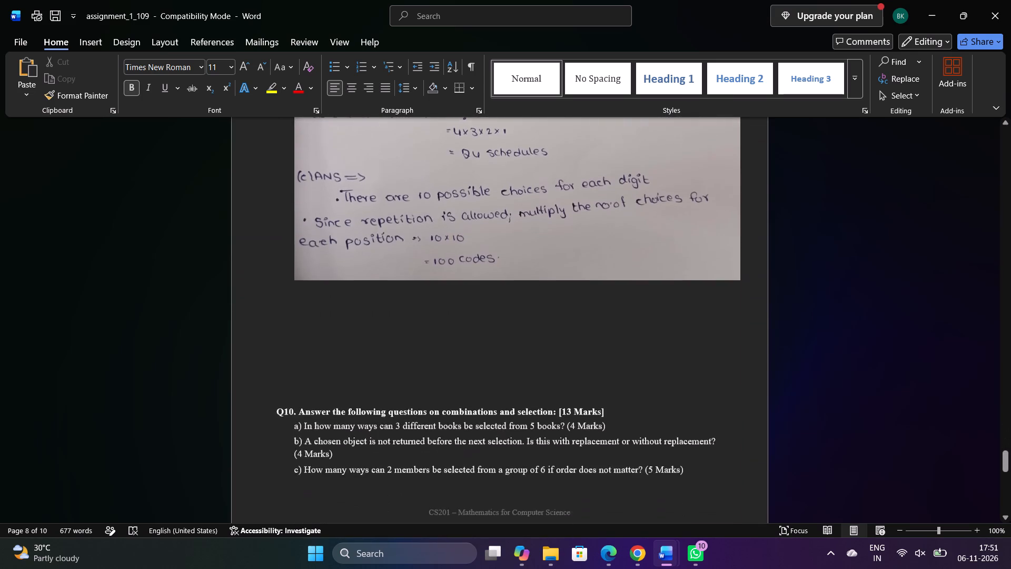
{"action": "scroll", "coordinate": [274, 267], "scroll_direction": "down", "scroll_amount": 4}
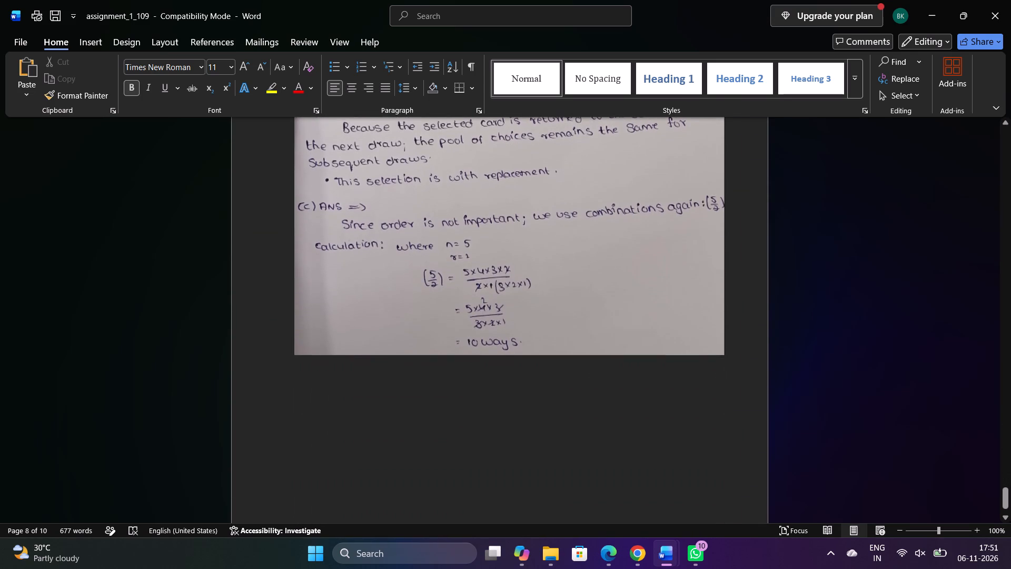
{"action": "scroll", "coordinate": [274, 267], "scroll_direction": "up", "scroll_amount": 13}
{"action": "left_click", "coordinate": [54, 11]}
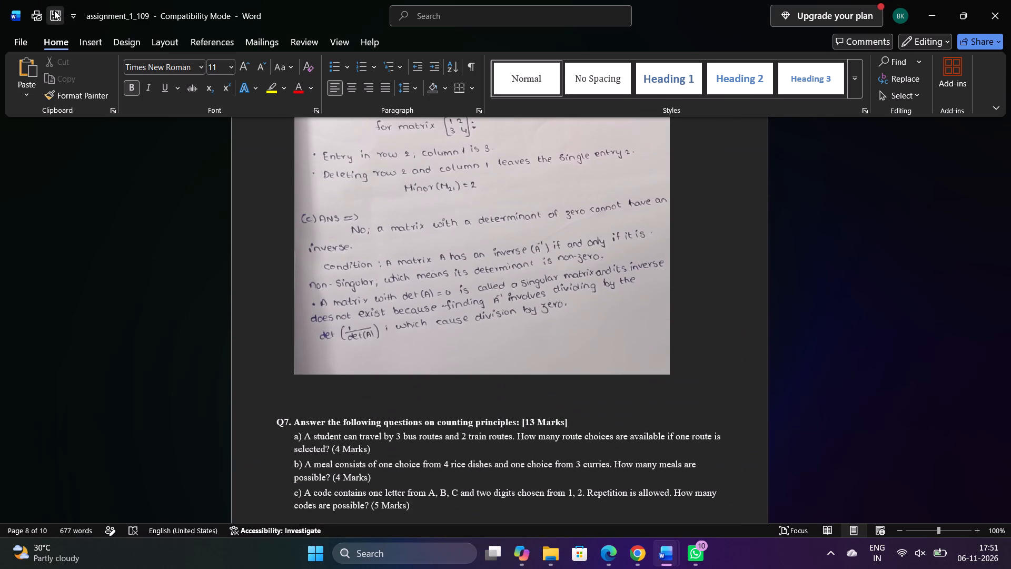
Switch to the iLovePDF tab in Chrome and return from the finished download to the WORD to PDF converter.
{"action": "left_click", "coordinate": [644, 552]}
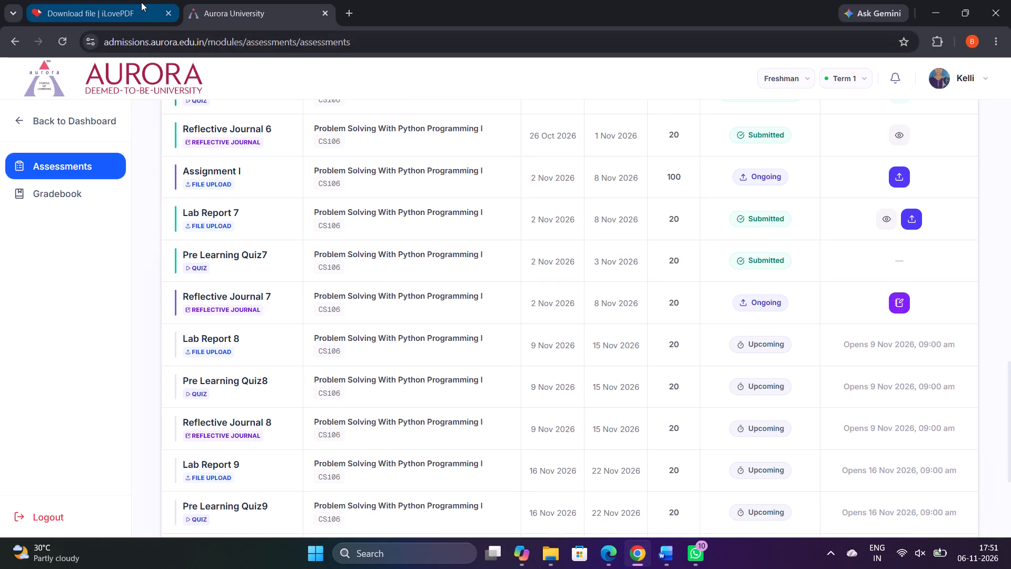
{"action": "left_click", "coordinate": [141, 2]}
{"action": "left_click", "coordinate": [370, 173]}
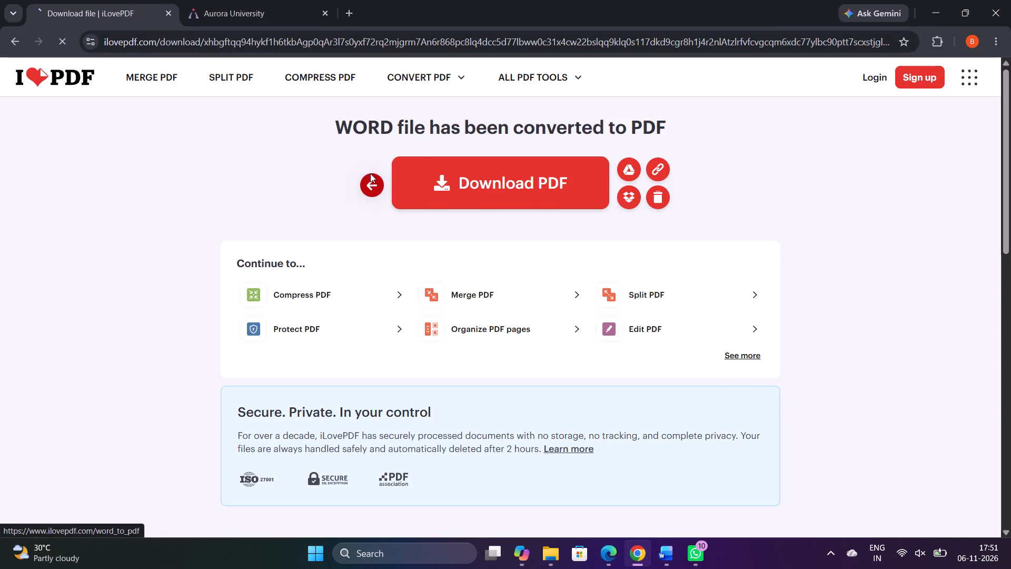
Select the assignment_1_109 Word document from the recent files, convert it to PDF, and download the result.
{"action": "left_click", "coordinate": [432, 214]}
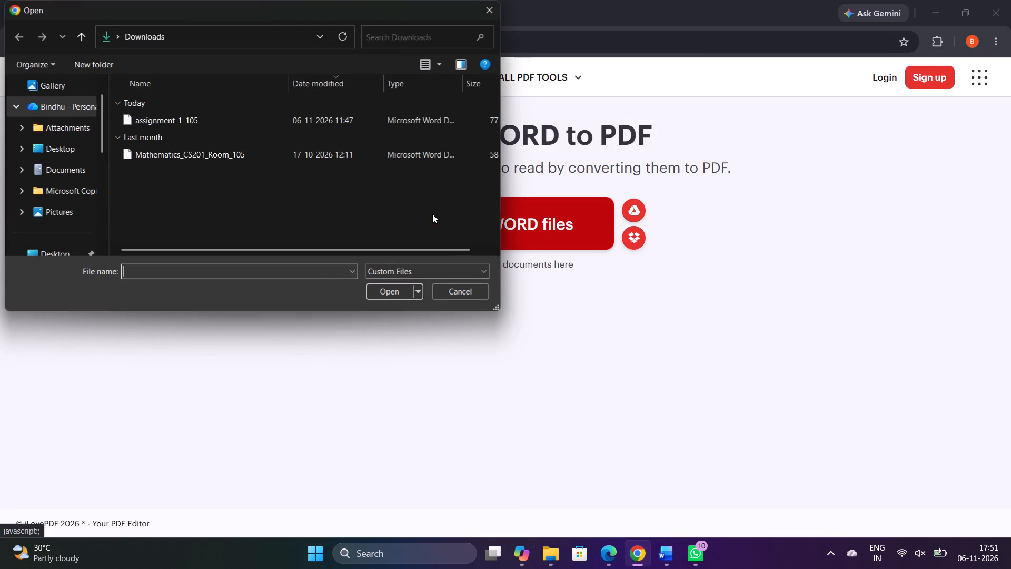
{"action": "scroll", "coordinate": [70, 115], "scroll_direction": "up", "scroll_amount": 7}
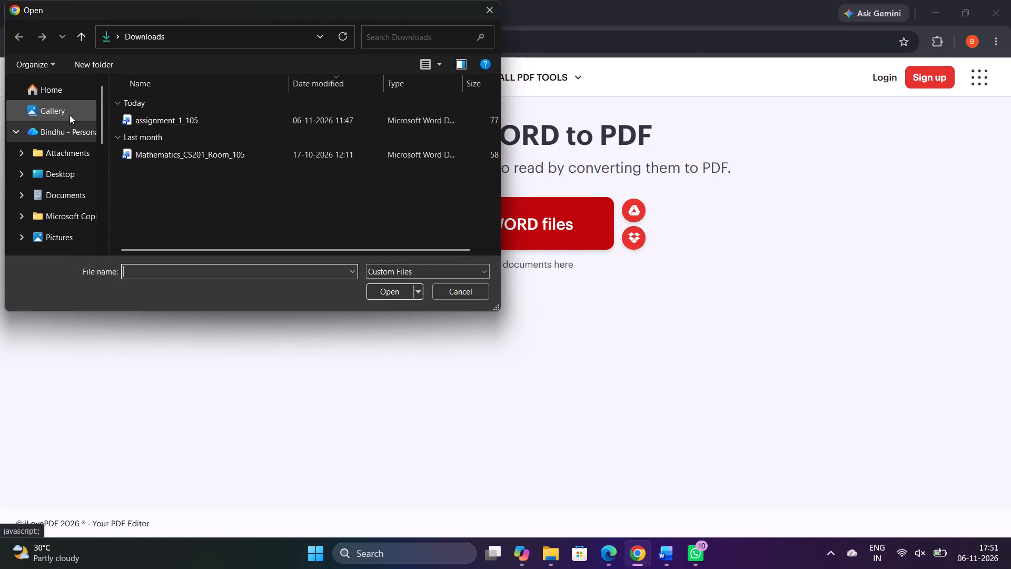
{"action": "left_click", "coordinate": [73, 91]}
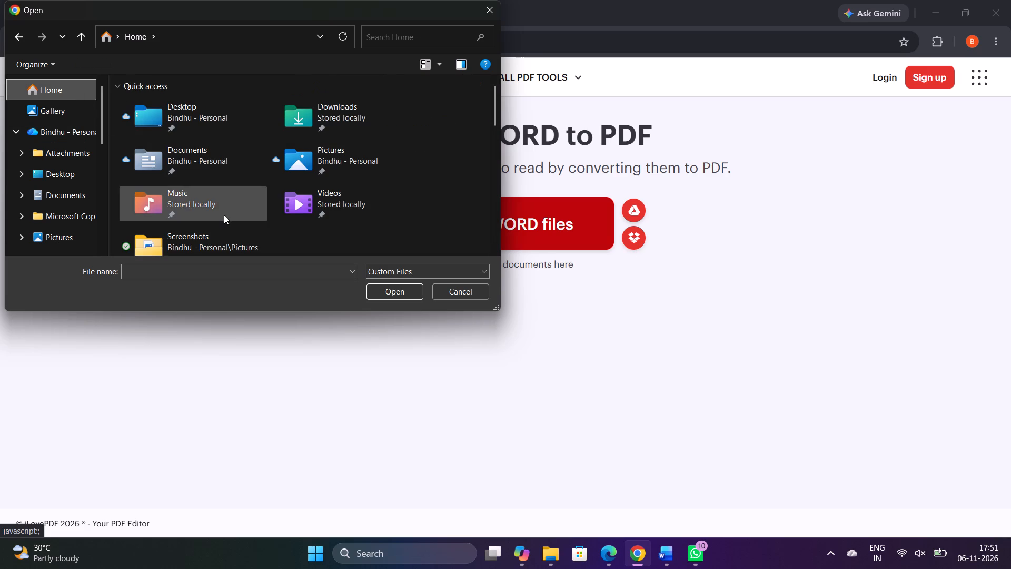
{"action": "scroll", "coordinate": [224, 215], "scroll_direction": "down", "scroll_amount": 2}
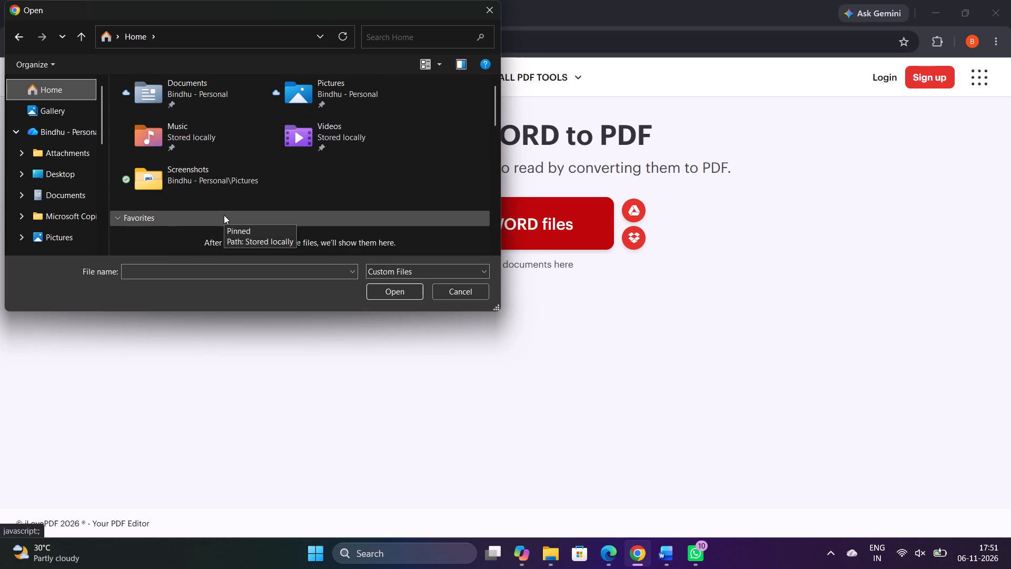
{"action": "scroll", "coordinate": [219, 205], "scroll_direction": "down", "scroll_amount": 1}
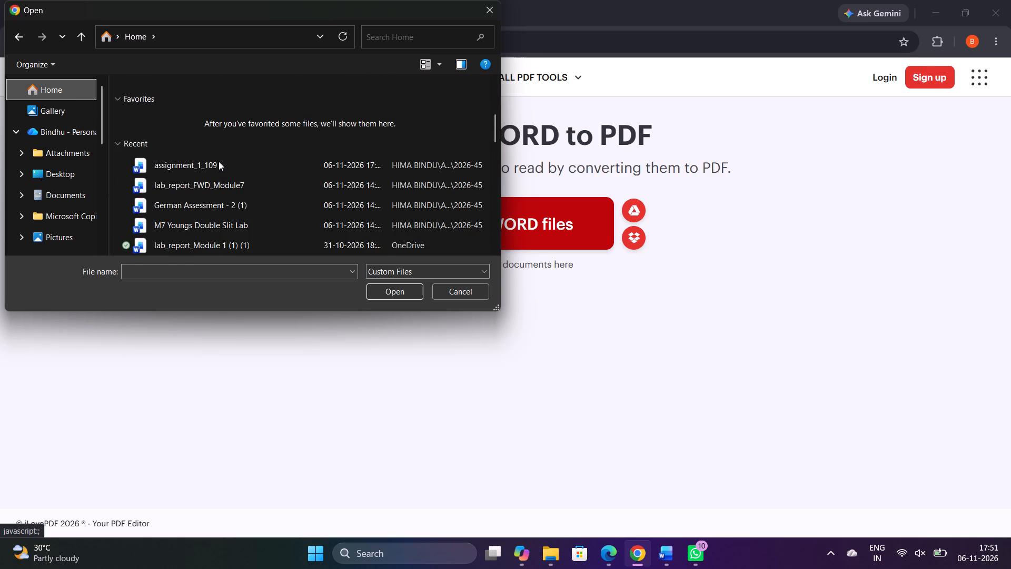
{"action": "left_click", "coordinate": [219, 161]}
{"action": "left_click", "coordinate": [385, 291]}
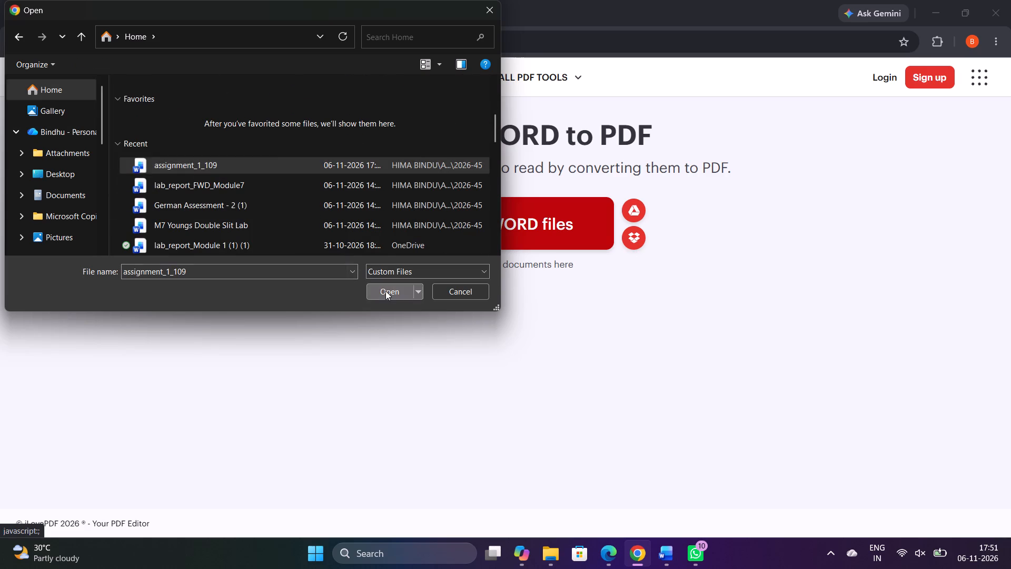
{"action": "left_click", "coordinate": [850, 494]}
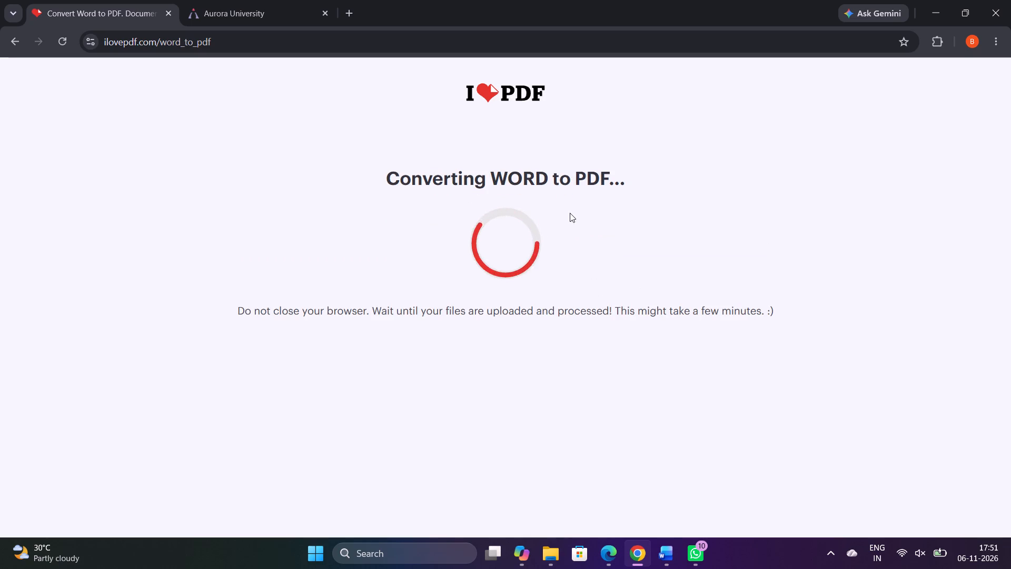
{"action": "left_click", "coordinate": [566, 185]}
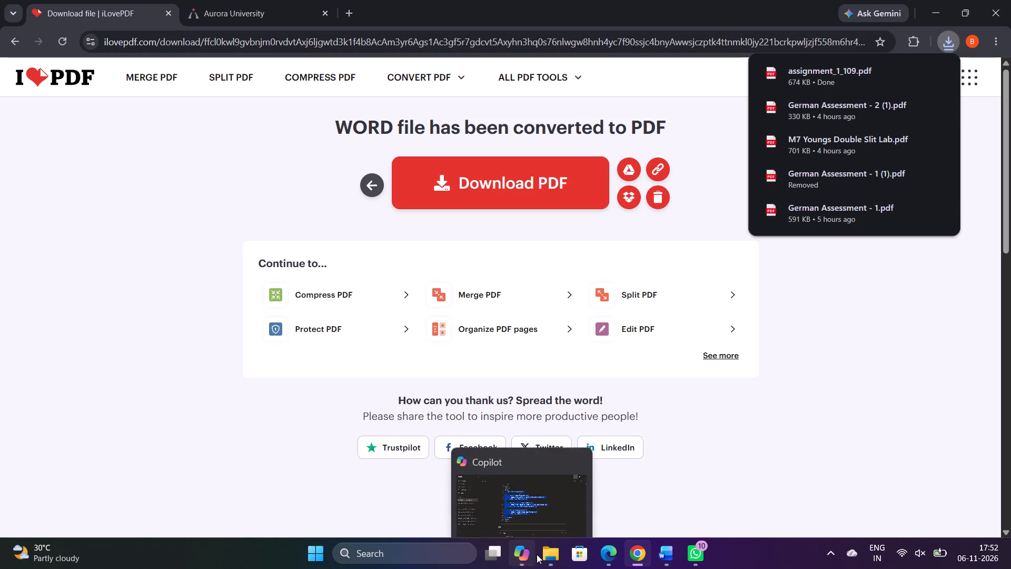
Open the downloaded assignment_1_109 PDF from File Explorer and check its pages from the cover details through the Q10 answer photo.
{"action": "left_click", "coordinate": [553, 552]}
{"action": "double_click", "coordinate": [379, 131]}
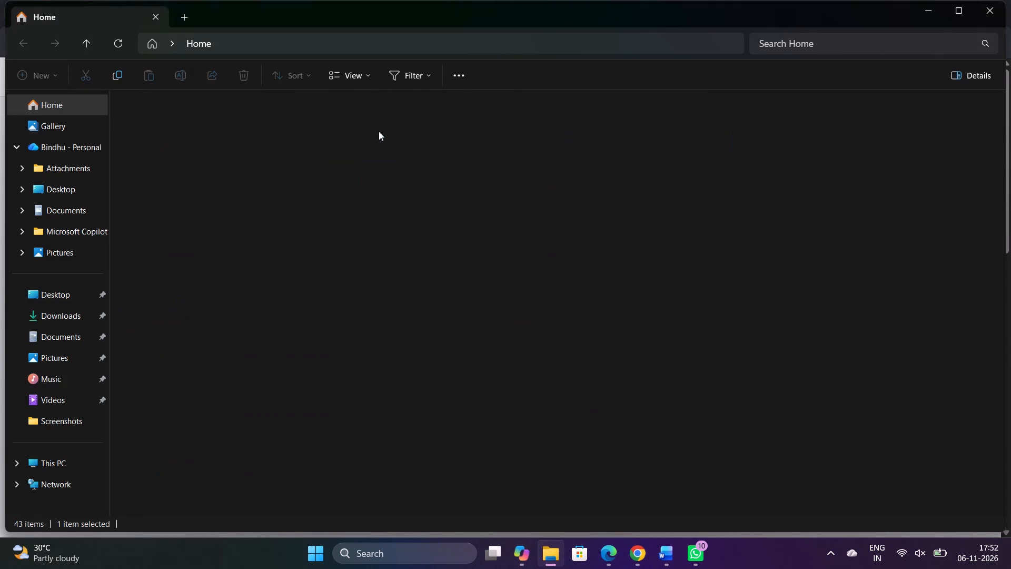
{"action": "double_click", "coordinate": [311, 130]}
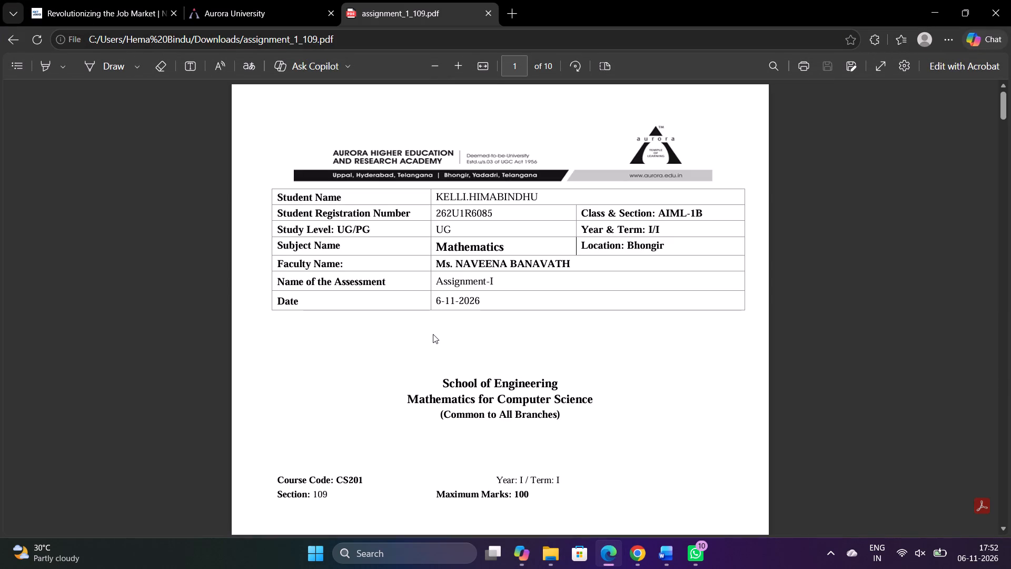
{"action": "scroll", "coordinate": [433, 334], "scroll_direction": "down", "scroll_amount": 3}
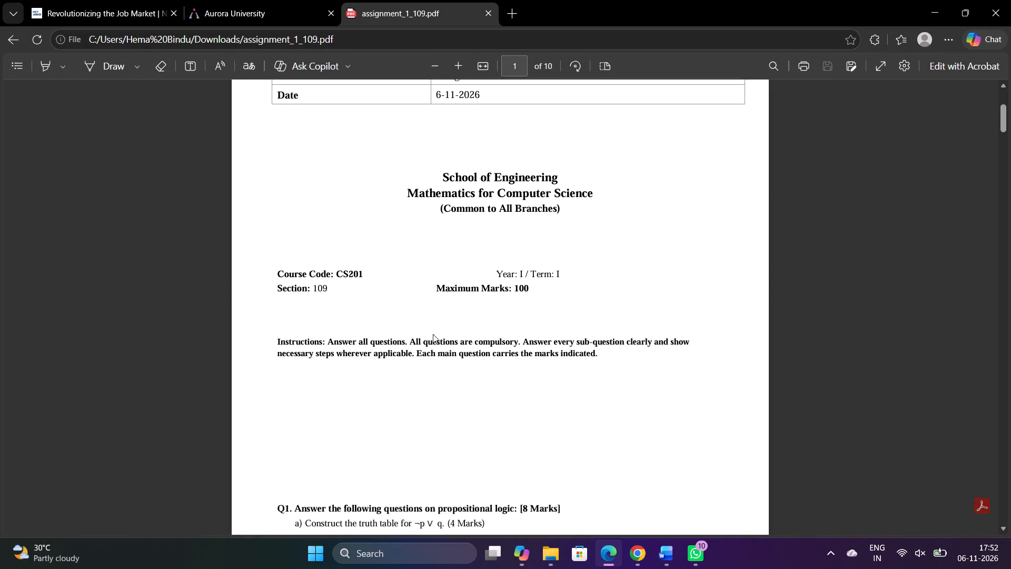
{"action": "scroll", "coordinate": [433, 334], "scroll_direction": "down", "scroll_amount": 4}
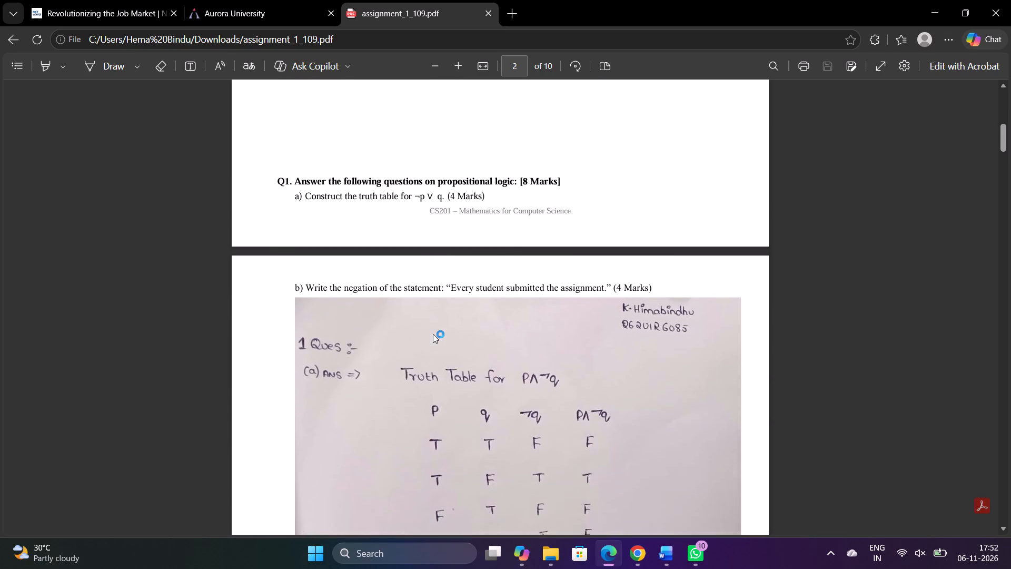
{"action": "scroll", "coordinate": [433, 334], "scroll_direction": "down", "scroll_amount": 7}
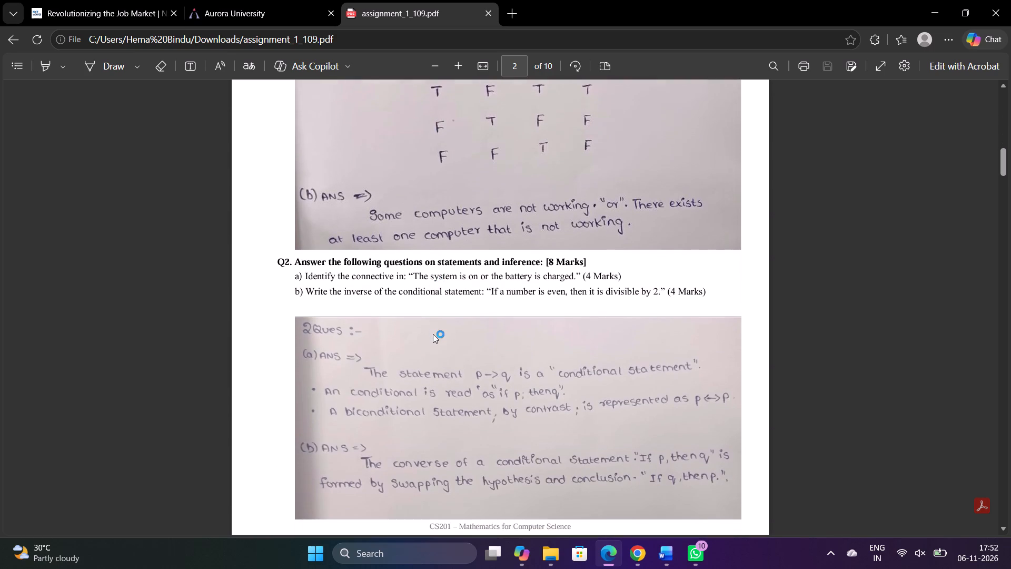
{"action": "scroll", "coordinate": [433, 334], "scroll_direction": "down", "scroll_amount": 8}
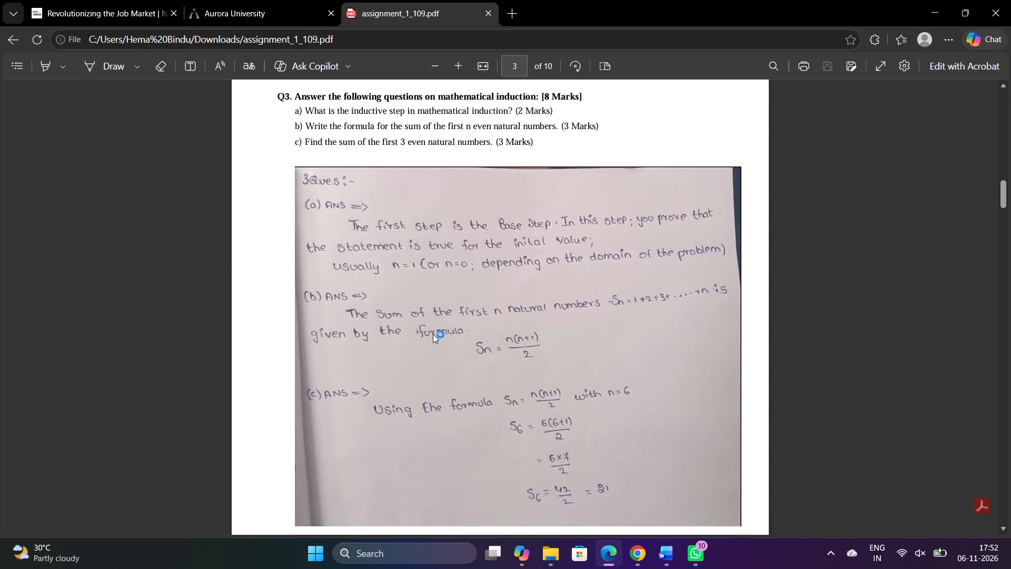
{"action": "scroll", "coordinate": [433, 334], "scroll_direction": "down", "scroll_amount": 7}
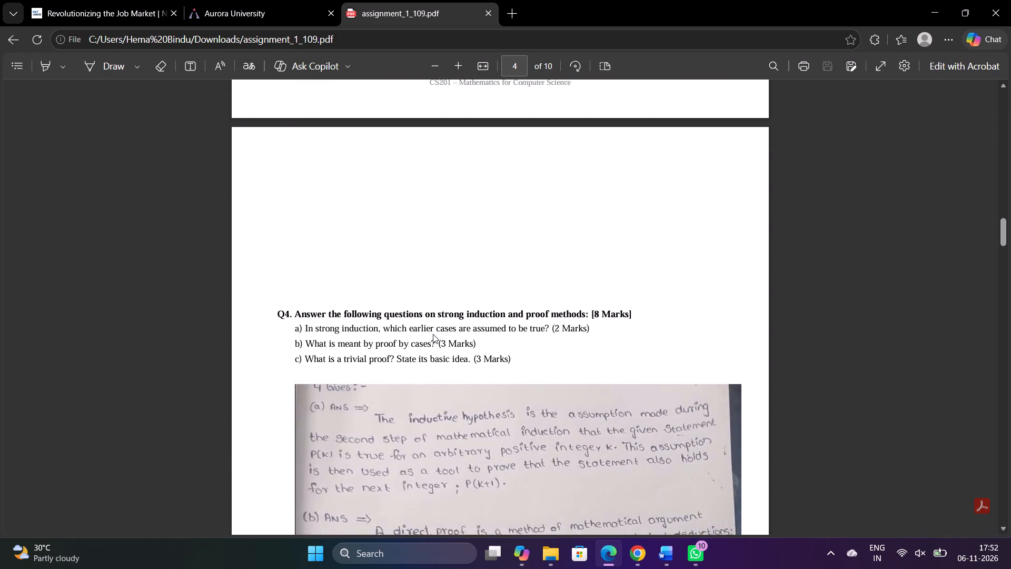
{"action": "scroll", "coordinate": [433, 334], "scroll_direction": "down", "scroll_amount": 7}
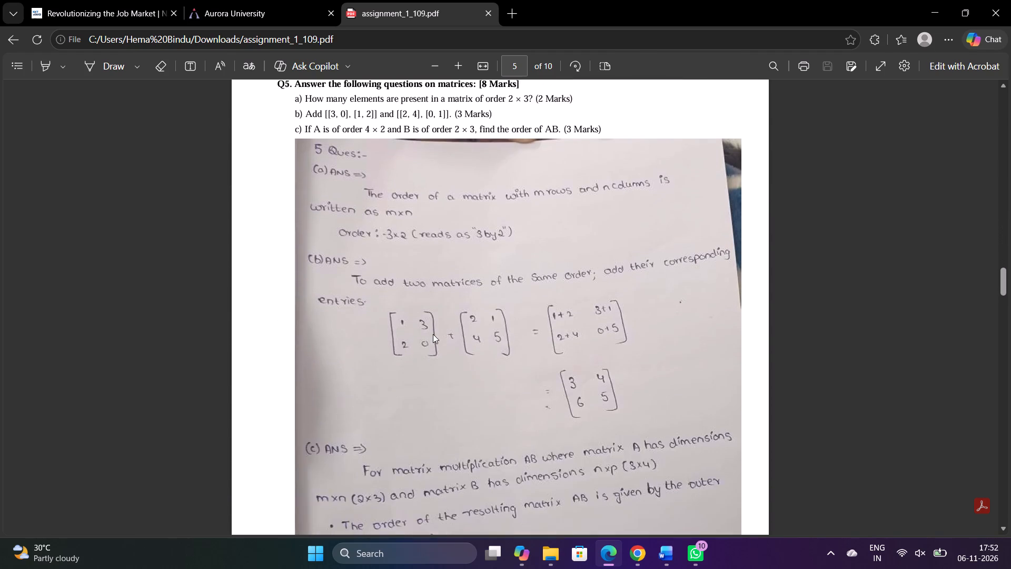
{"action": "scroll", "coordinate": [433, 334], "scroll_direction": "down", "scroll_amount": 7}
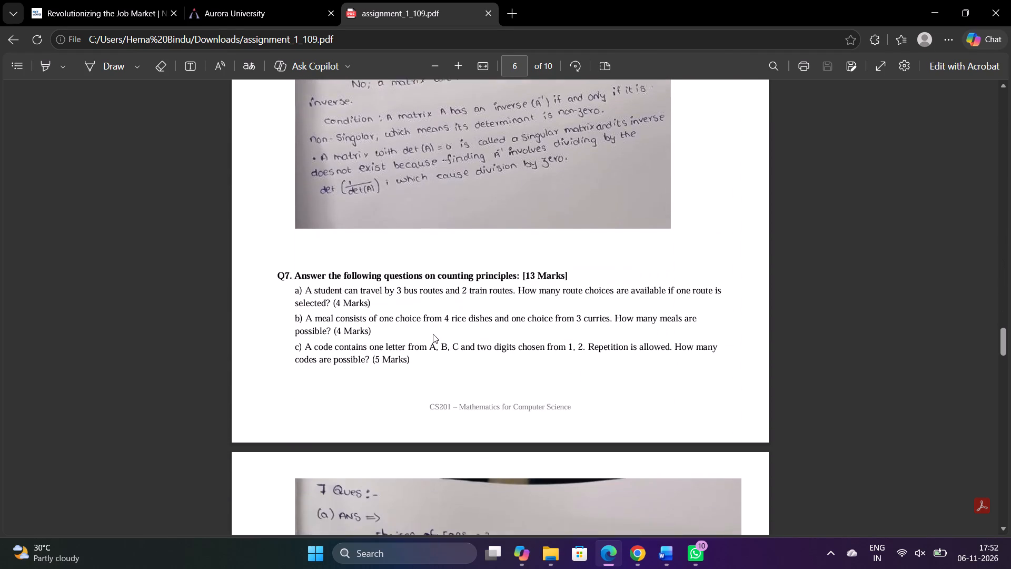
{"action": "scroll", "coordinate": [433, 334], "scroll_direction": "down", "scroll_amount": 7}
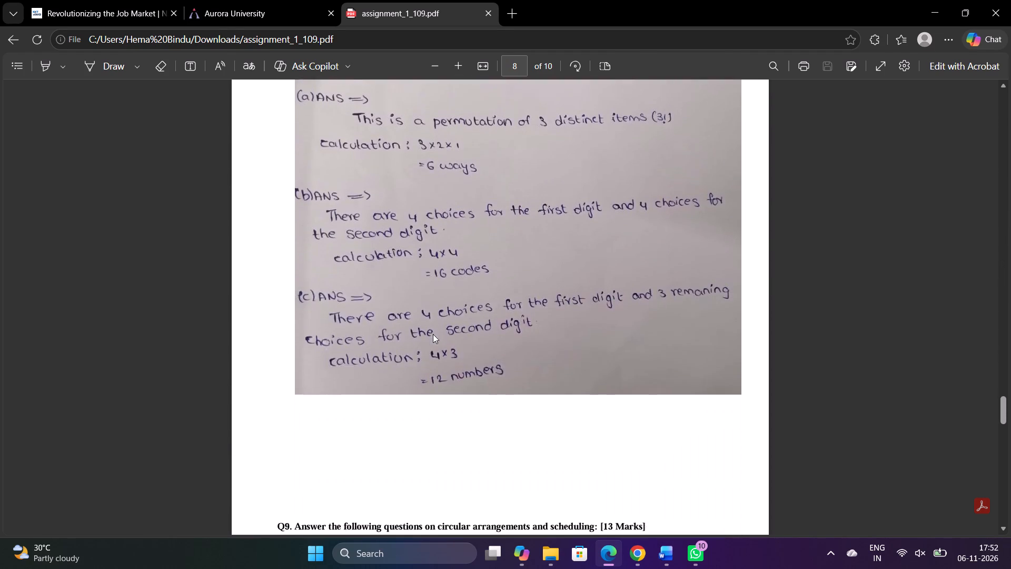
{"action": "scroll", "coordinate": [433, 334], "scroll_direction": "down", "scroll_amount": 4}
{"action": "scroll", "coordinate": [433, 334], "scroll_direction": "up", "scroll_amount": 5}
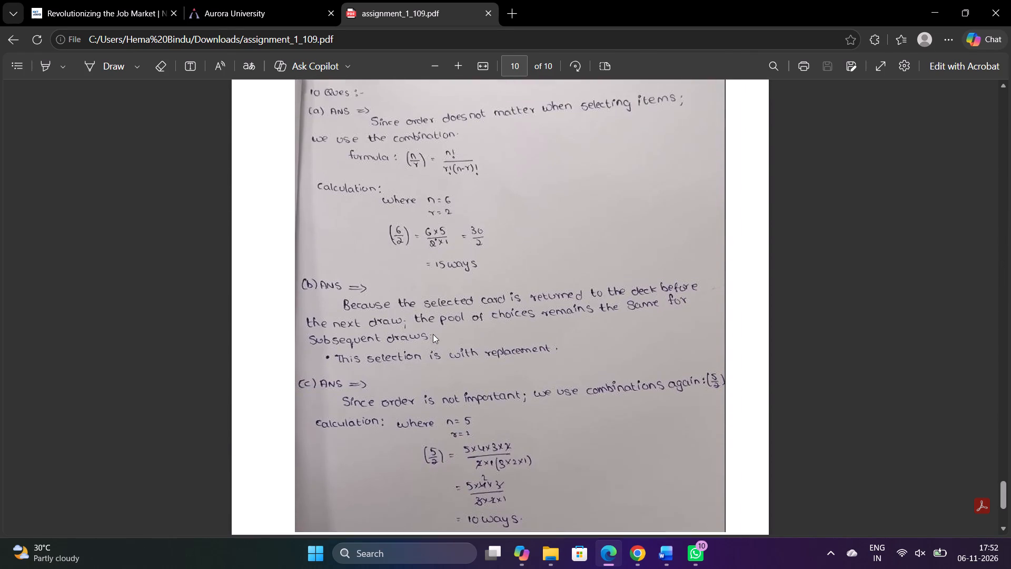
{"action": "scroll", "coordinate": [433, 334], "scroll_direction": "down", "scroll_amount": 5}
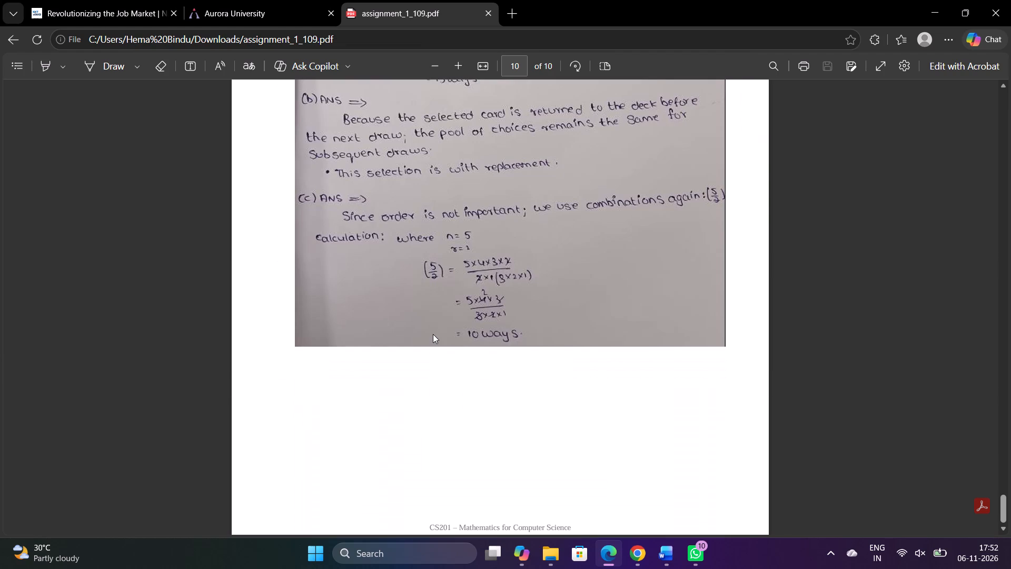
Switch to the Aurora University tab in Edge and open the Mathematics for Computer Science assessments, locating the ongoing Assignment I.
{"action": "left_click", "coordinate": [282, 19]}
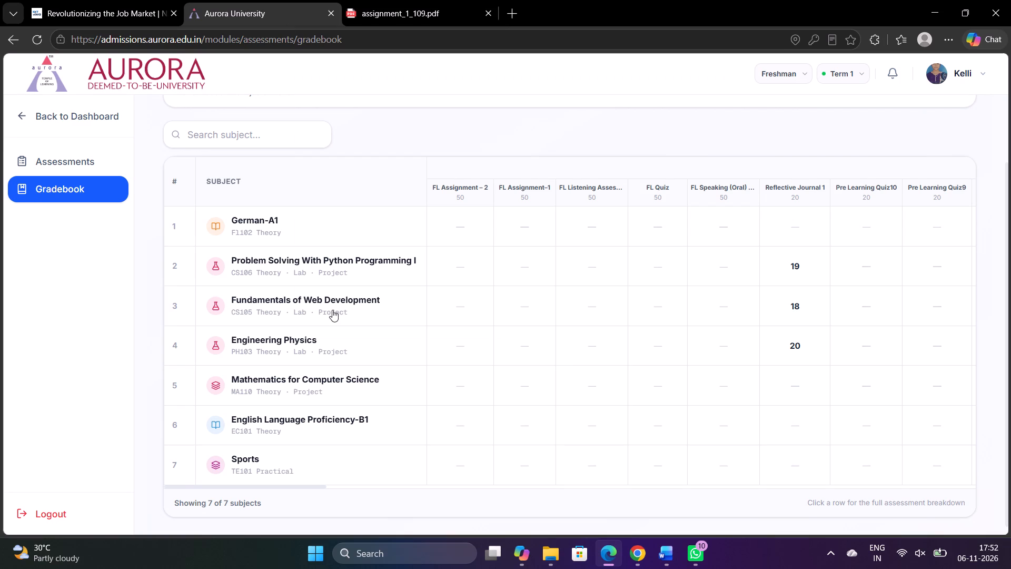
{"action": "scroll", "coordinate": [320, 290], "scroll_direction": "up", "scroll_amount": 2}
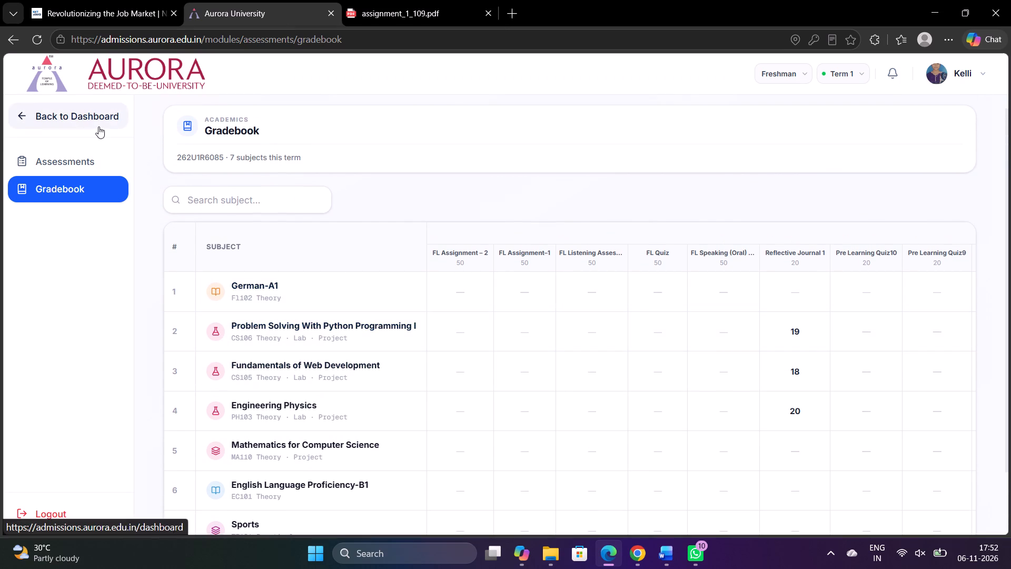
{"action": "left_click", "coordinate": [86, 154]}
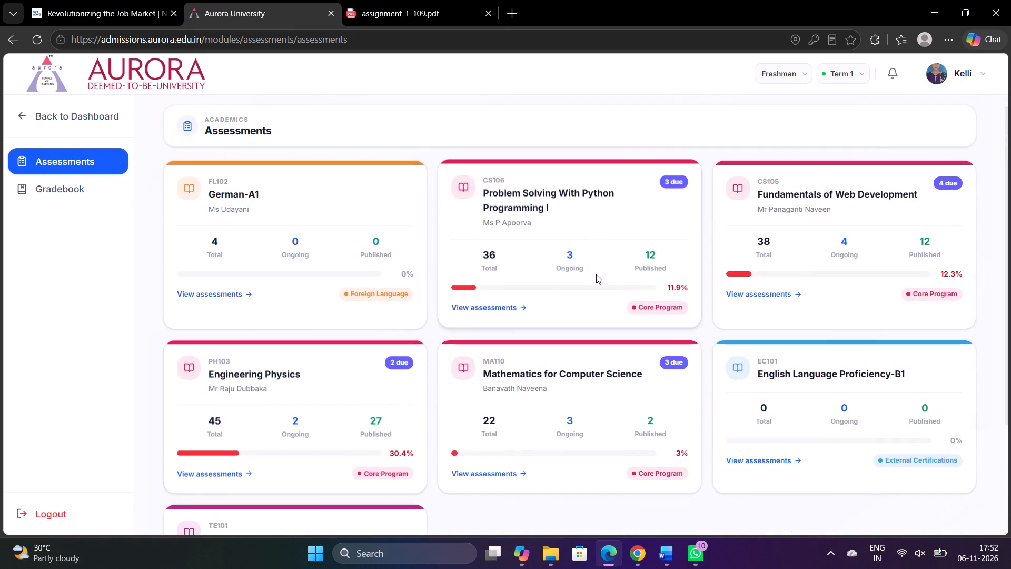
{"action": "left_click", "coordinate": [565, 428]}
{"action": "scroll", "coordinate": [642, 446], "scroll_direction": "down", "scroll_amount": 3}
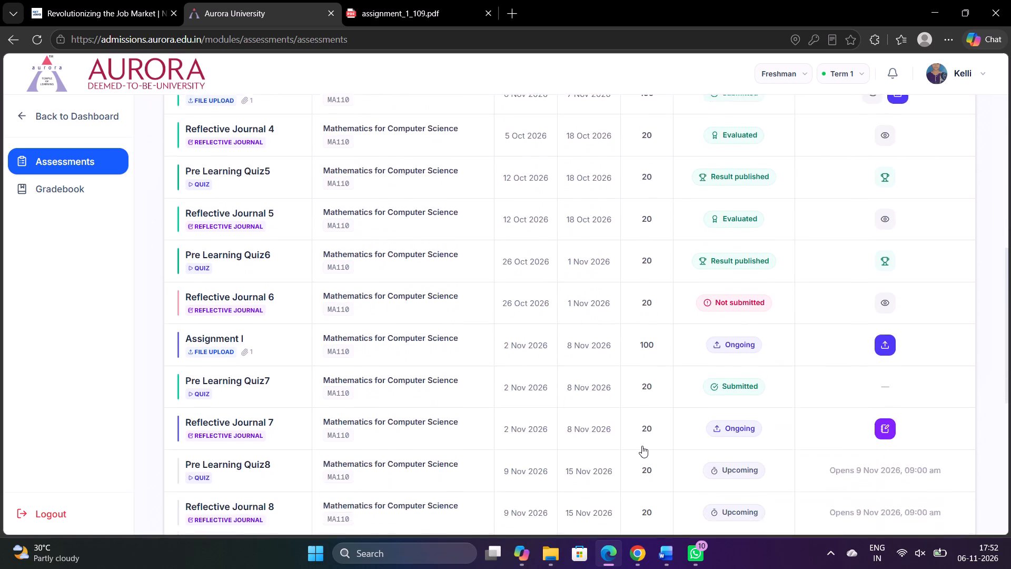
{"action": "scroll", "coordinate": [642, 446], "scroll_direction": "down", "scroll_amount": 3}
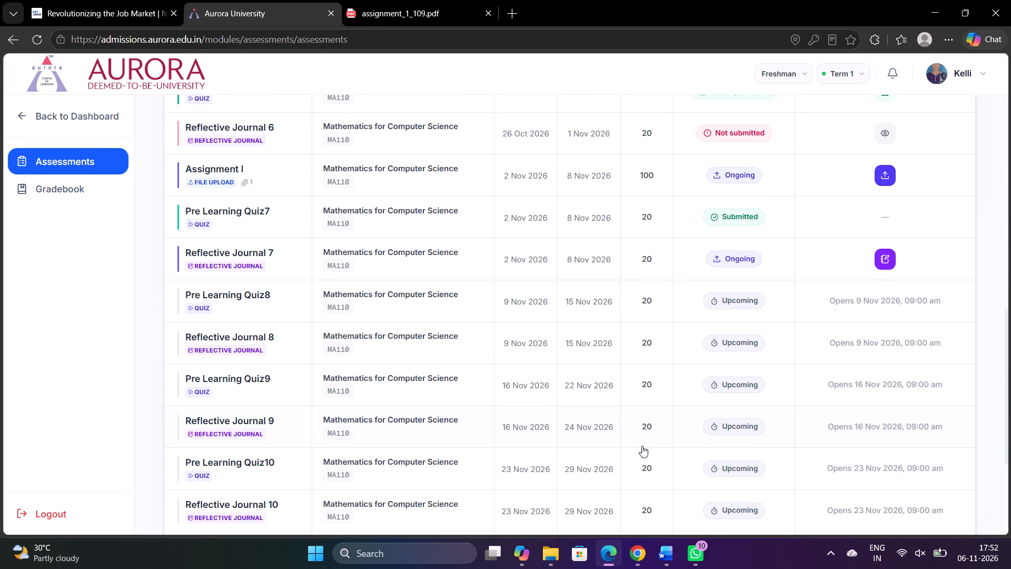
Upload the assignment_1_109 PDF from Downloads as the Assignment I submission and close the assignment details.
{"action": "left_click", "coordinate": [739, 172]}
{"action": "left_click", "coordinate": [784, 512]}
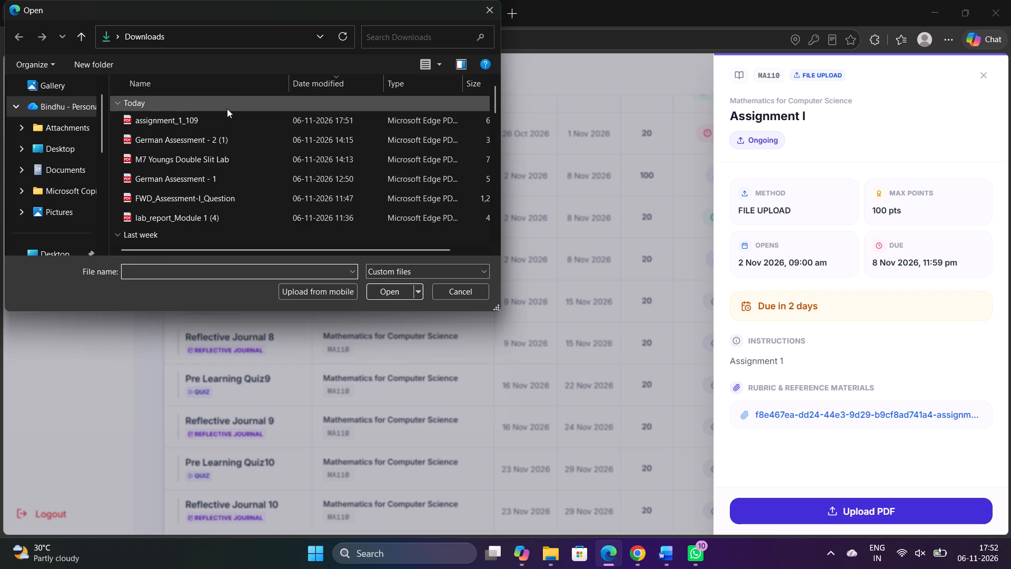
{"action": "left_click", "coordinate": [227, 116]}
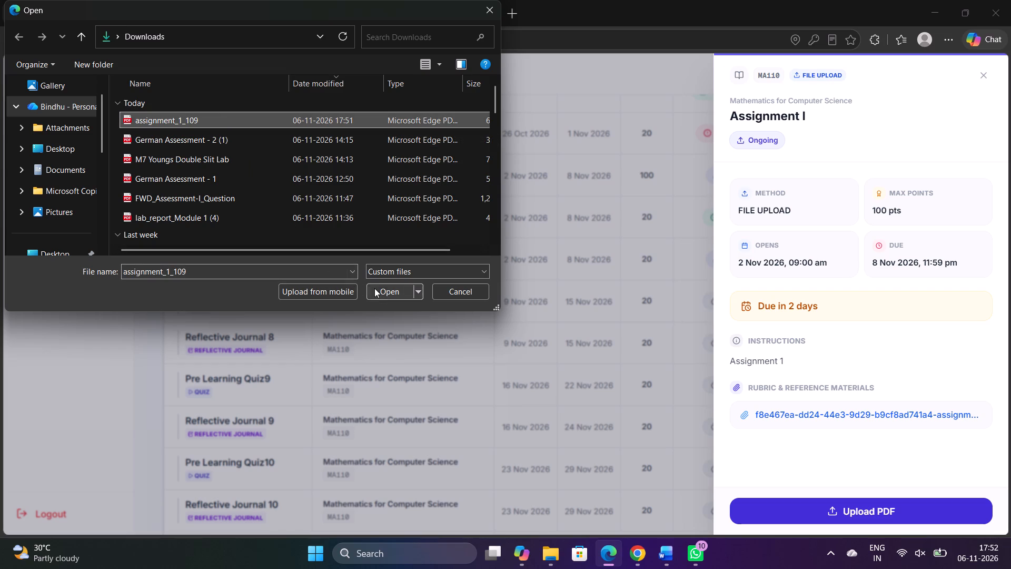
{"action": "left_click", "coordinate": [382, 293]}
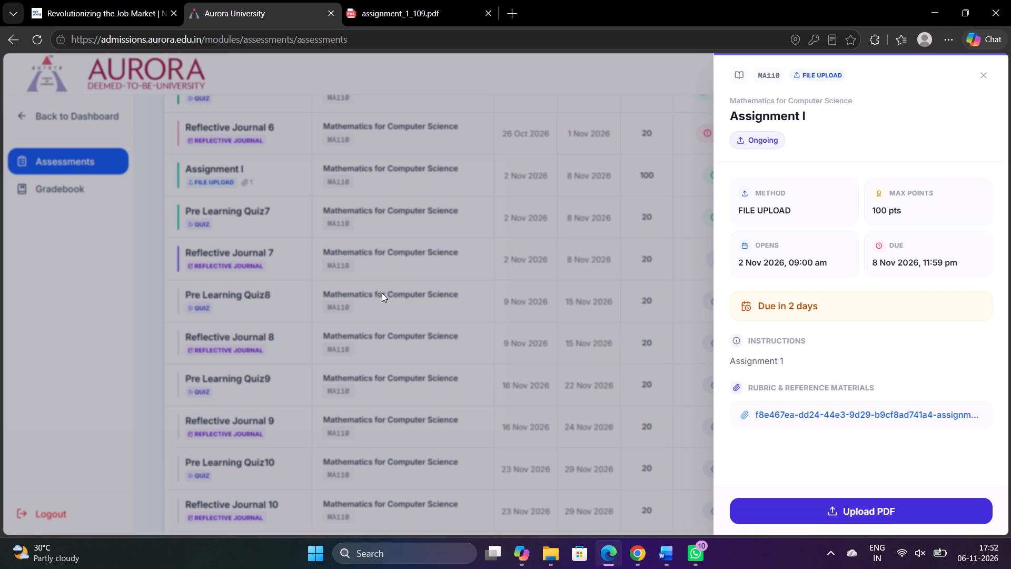
{"action": "left_click", "coordinate": [291, 229]}
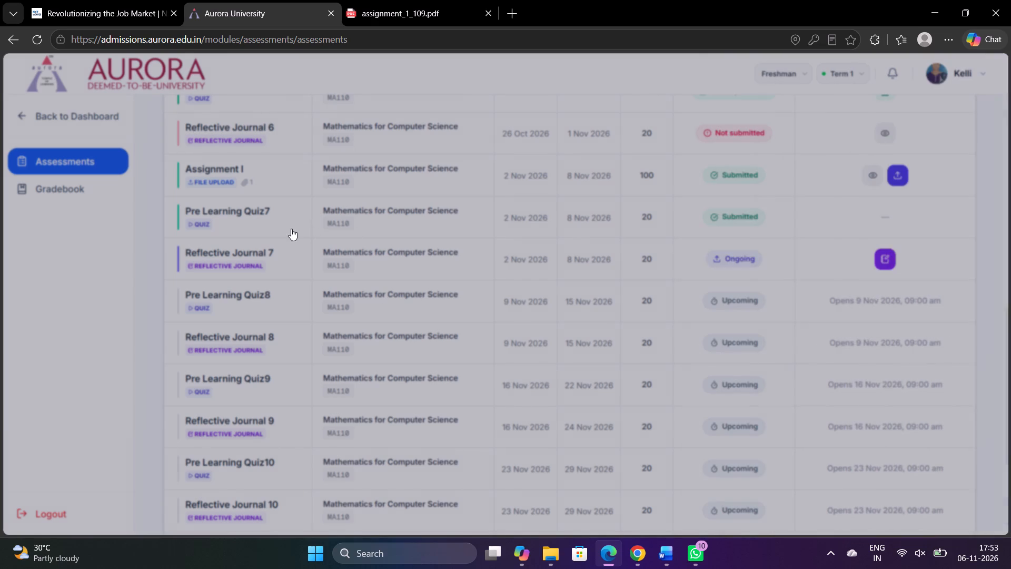
View the submitted Assignment I file, check its pages through the Q10 answer photo, and return to the assessments list.
{"action": "left_click", "coordinate": [873, 178]}
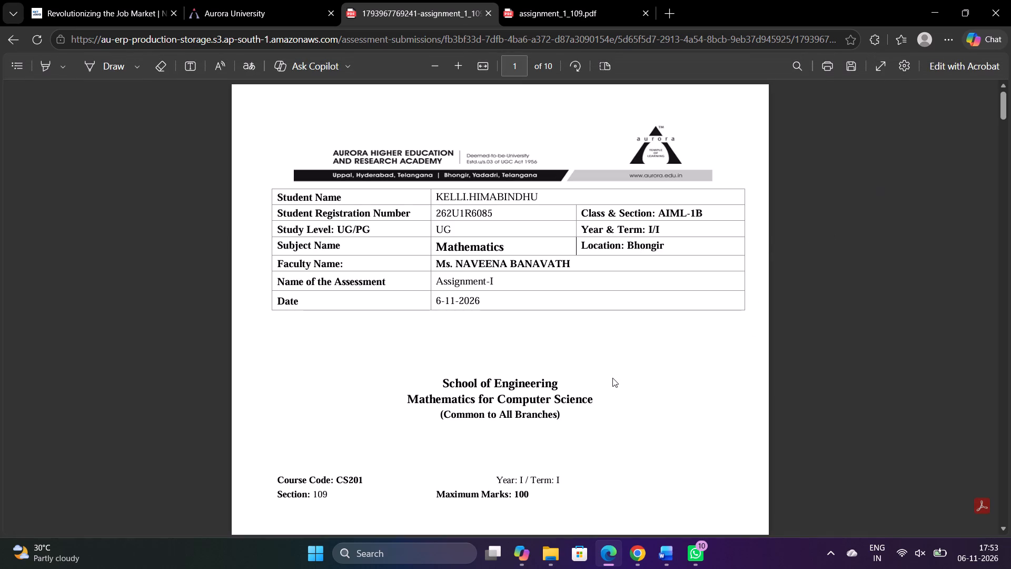
{"action": "scroll", "coordinate": [612, 378], "scroll_direction": "down", "scroll_amount": 6}
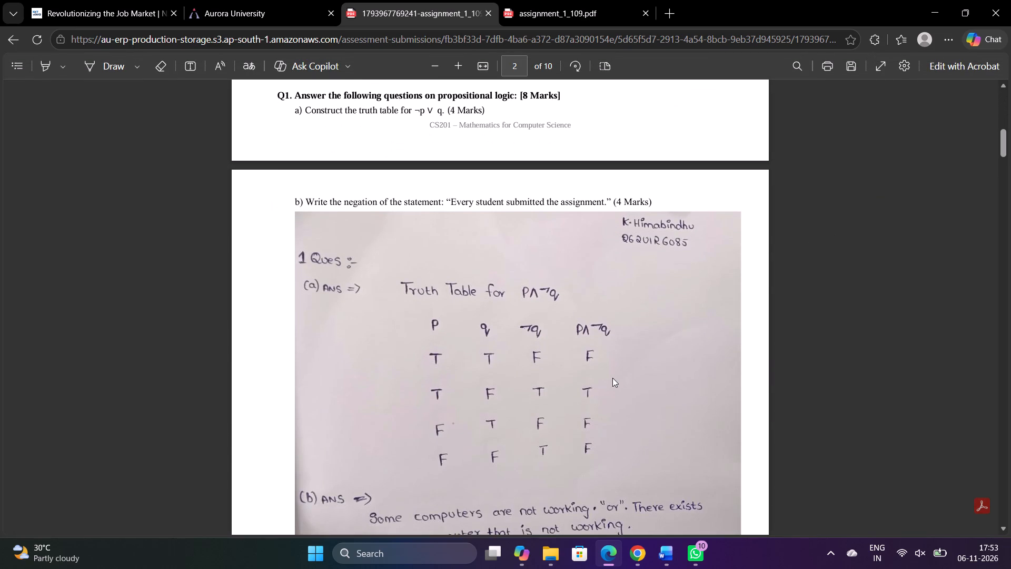
{"action": "scroll", "coordinate": [612, 378], "scroll_direction": "down", "scroll_amount": 8}
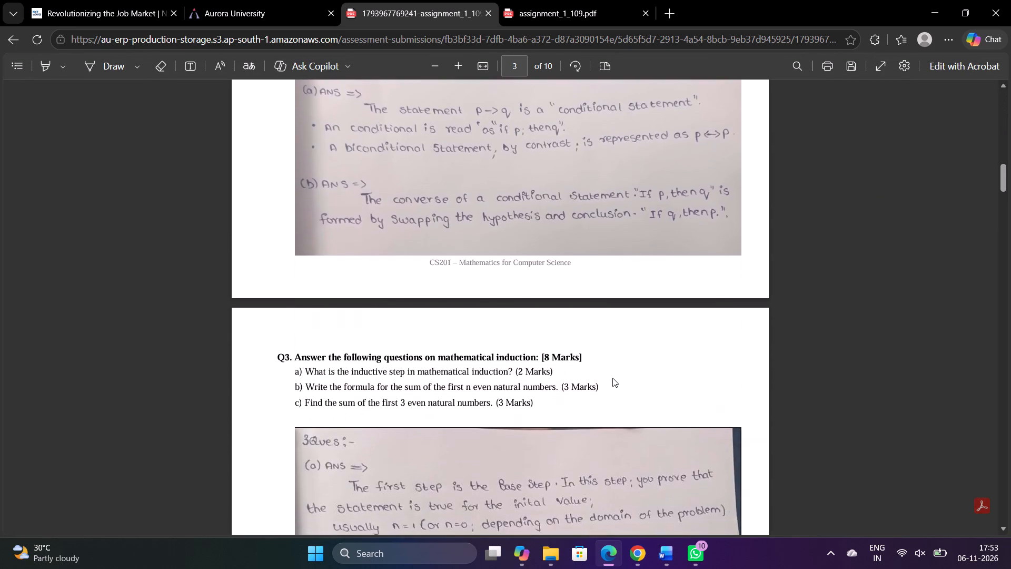
{"action": "scroll", "coordinate": [612, 378], "scroll_direction": "down", "scroll_amount": 15}
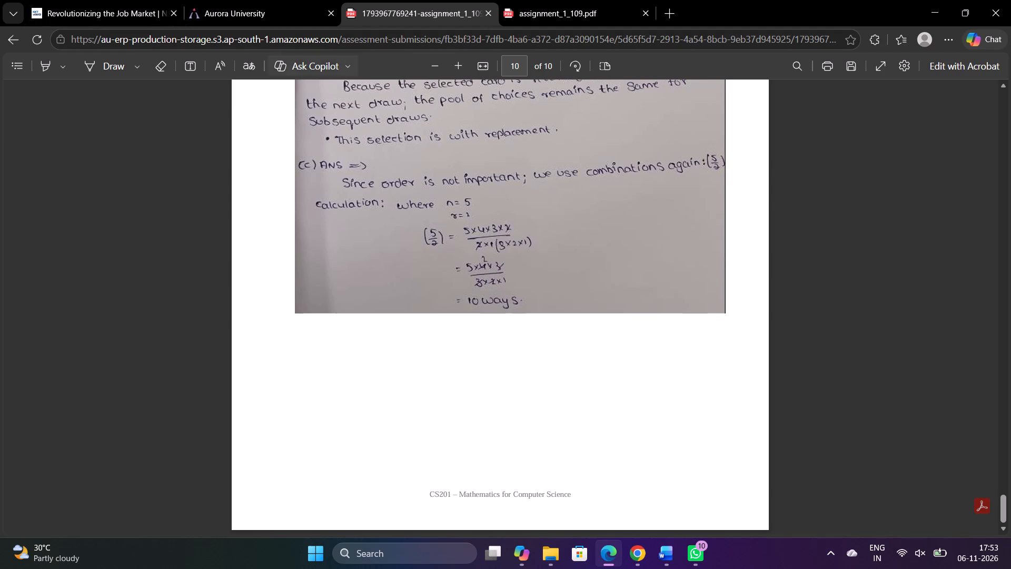
{"action": "left_click", "coordinate": [294, 8]}
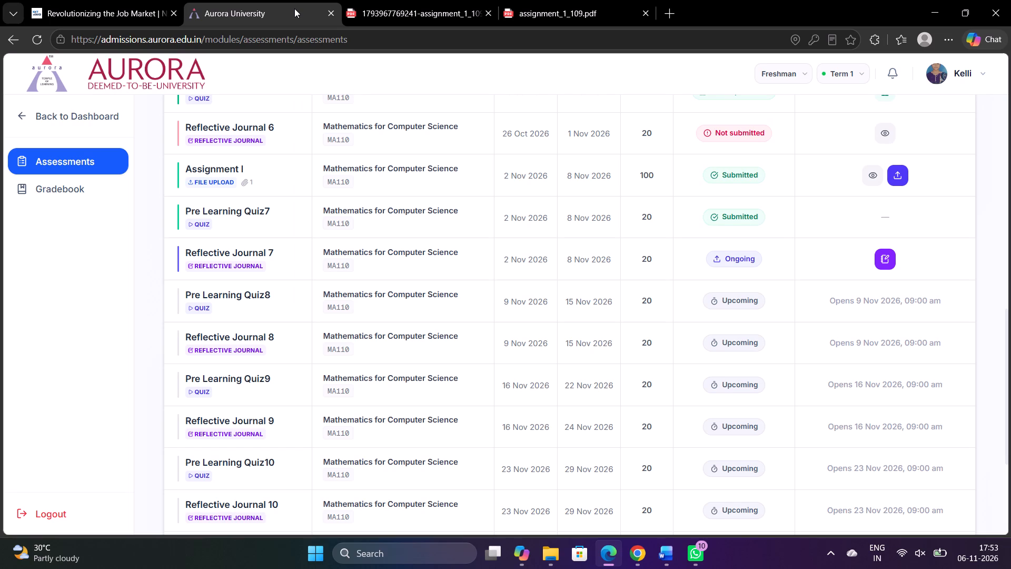
{"action": "scroll", "coordinate": [507, 224], "scroll_direction": "up", "scroll_amount": 1}
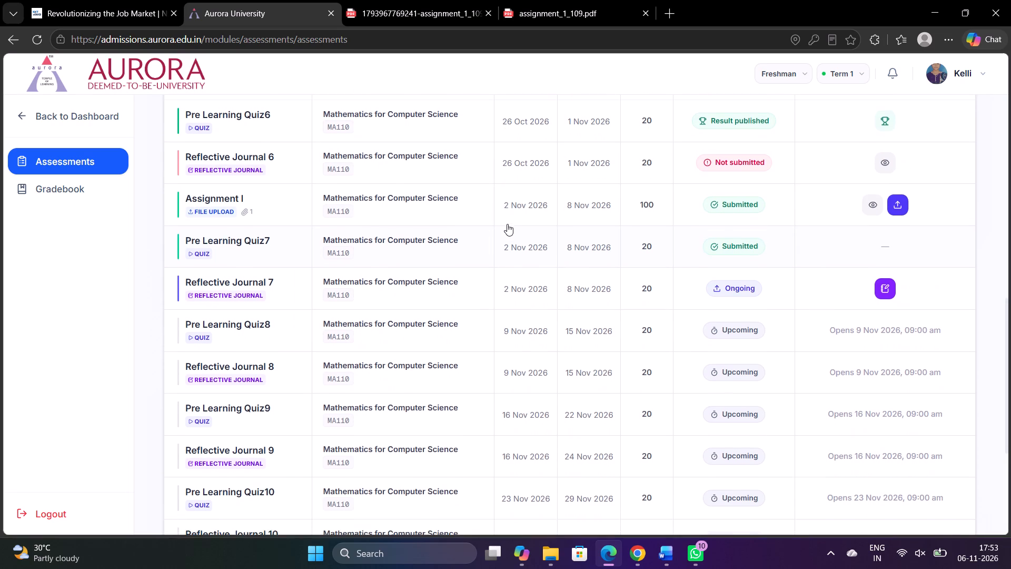
Leave the Mathematics assessments and look through the Problem Solving With Python Programming I assessments for ongoing items.
{"action": "scroll", "coordinate": [507, 224], "scroll_direction": "up", "scroll_amount": 2}
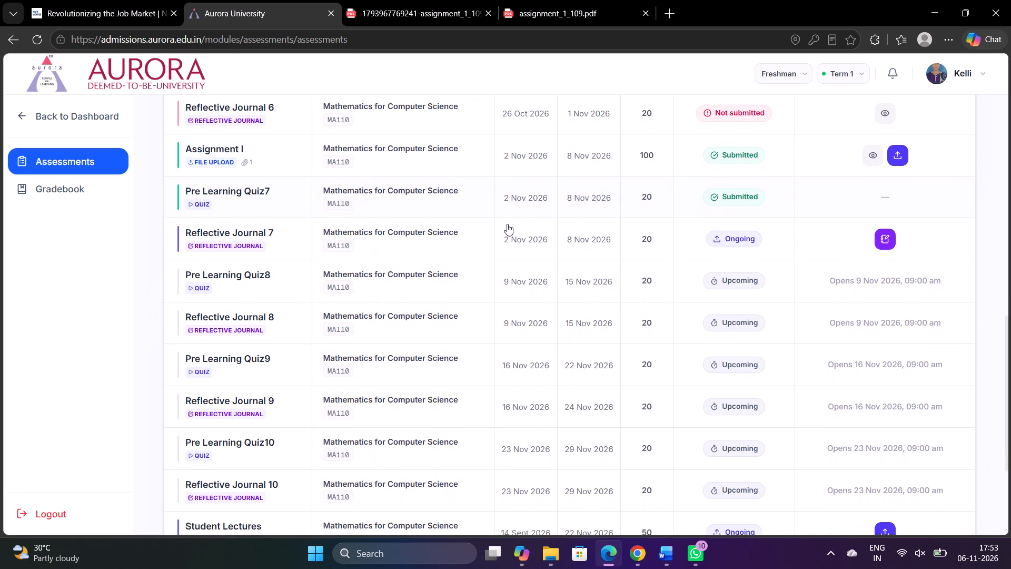
{"action": "scroll", "coordinate": [507, 224], "scroll_direction": "up", "scroll_amount": 1}
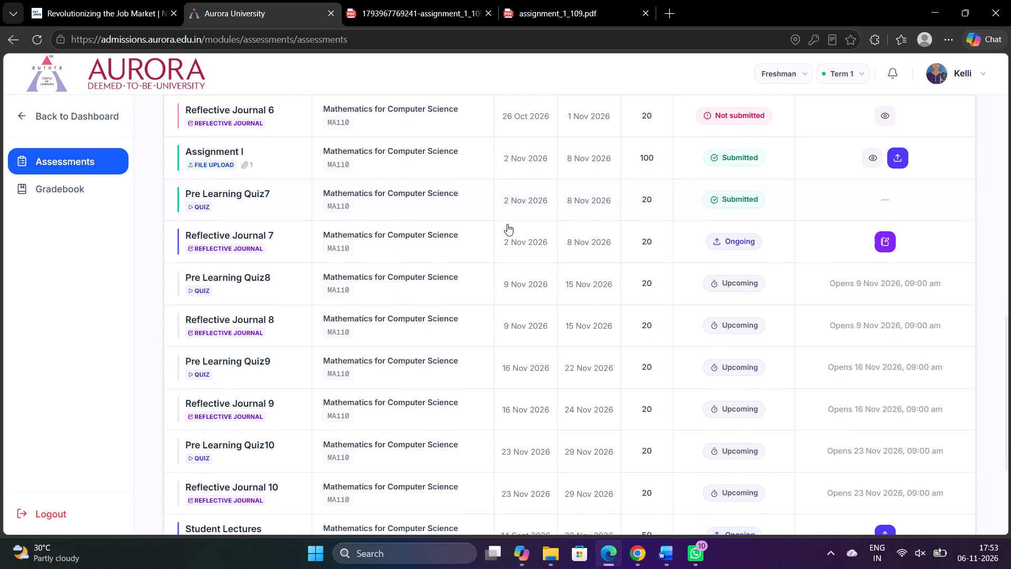
{"action": "scroll", "coordinate": [507, 224], "scroll_direction": "up", "scroll_amount": 2}
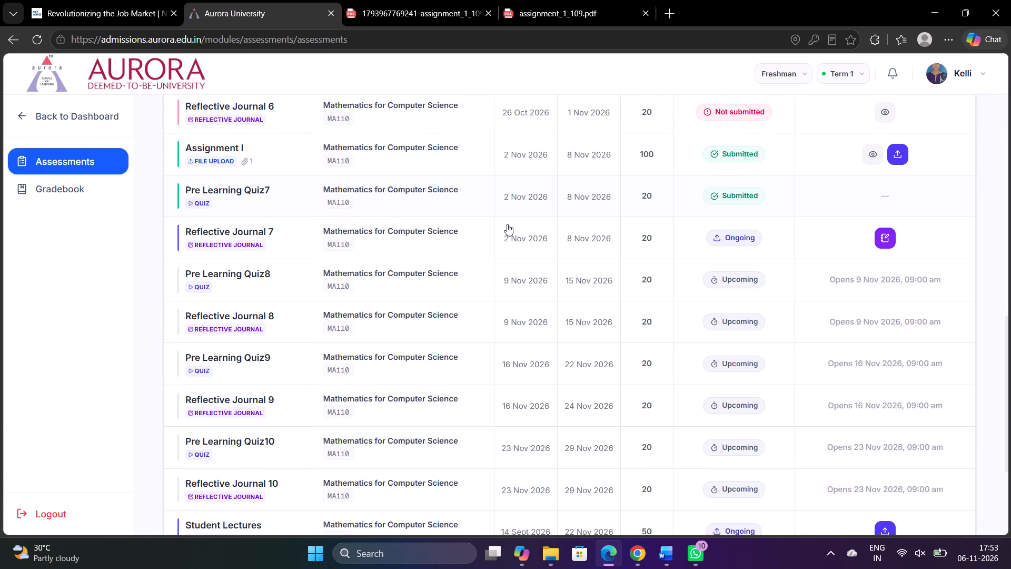
{"action": "scroll", "coordinate": [507, 224], "scroll_direction": "up", "scroll_amount": 2}
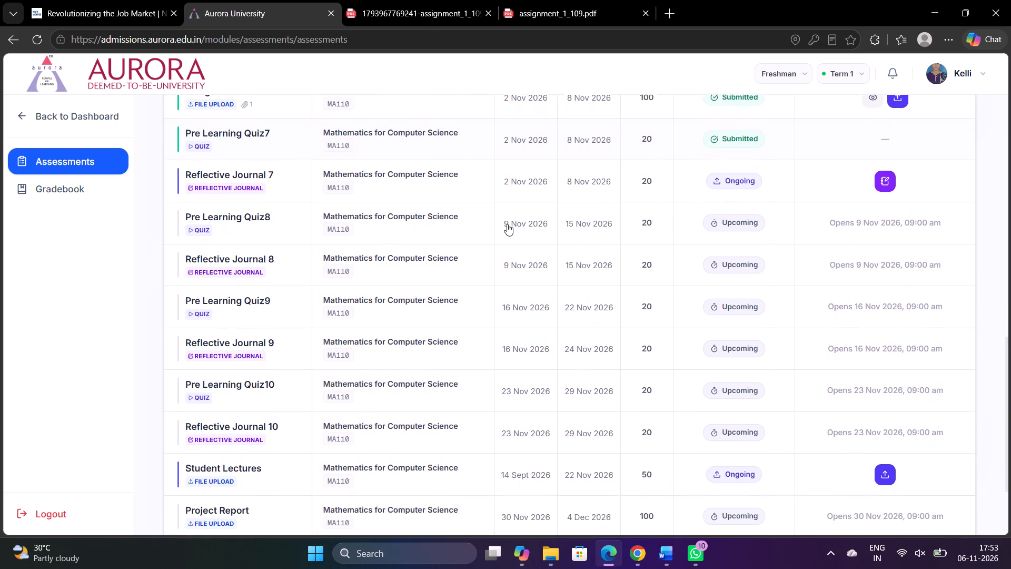
{"action": "scroll", "coordinate": [507, 224], "scroll_direction": "up", "scroll_amount": 1}
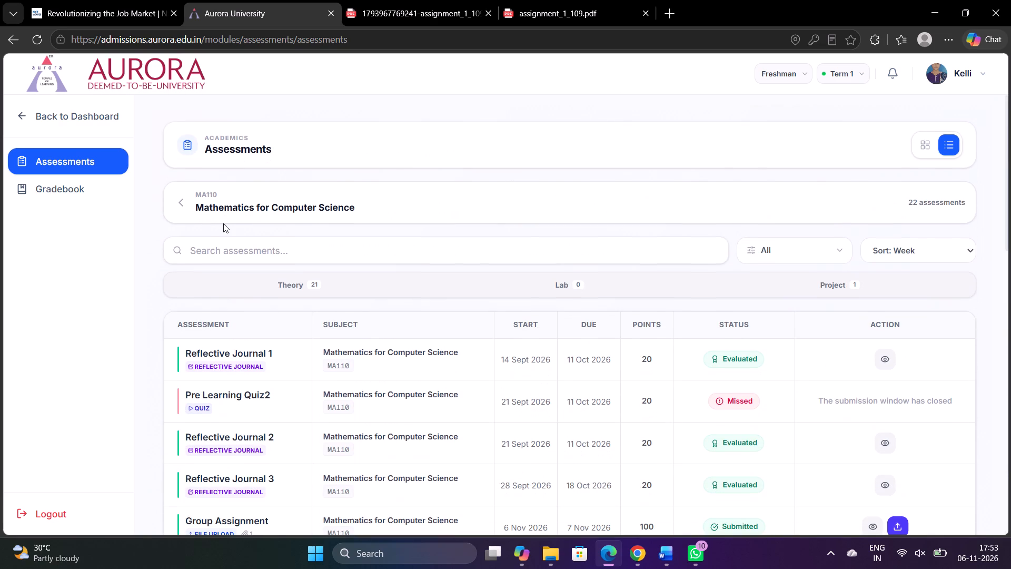
{"action": "left_click", "coordinate": [177, 201]}
{"action": "left_click", "coordinate": [554, 285]}
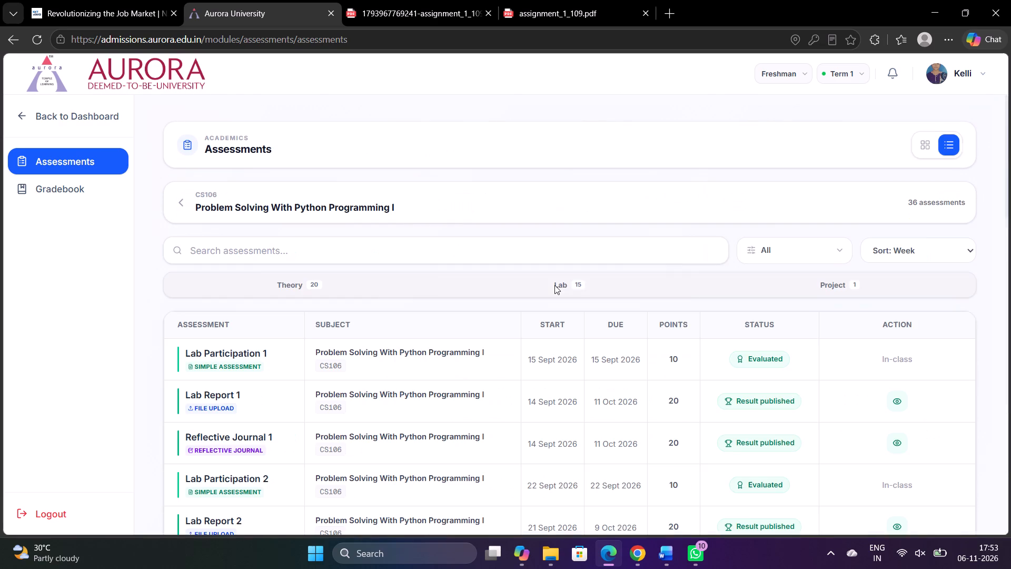
{"action": "scroll", "coordinate": [472, 493], "scroll_direction": "down", "scroll_amount": 5}
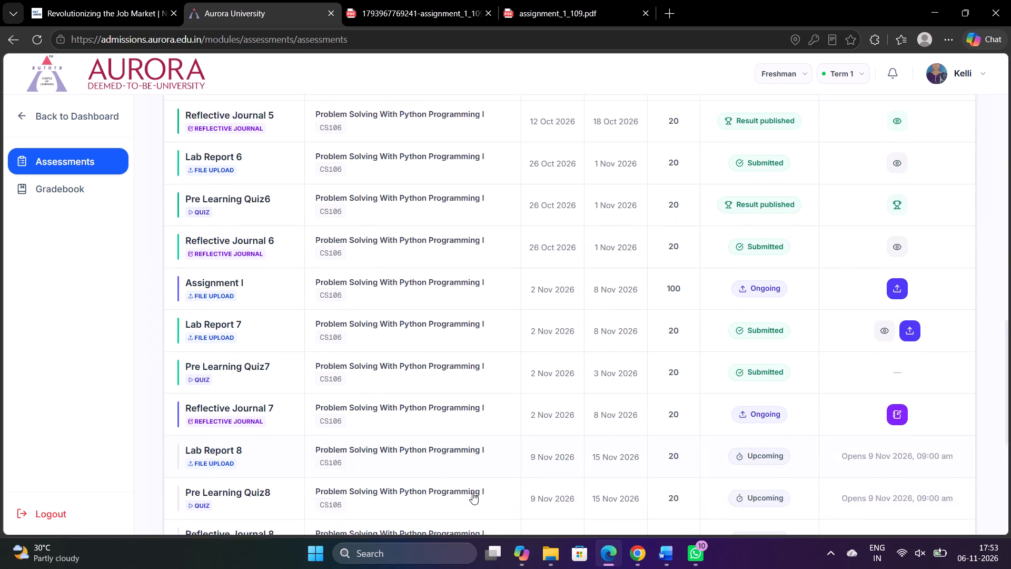
{"action": "scroll", "coordinate": [472, 493], "scroll_direction": "down", "scroll_amount": 2}
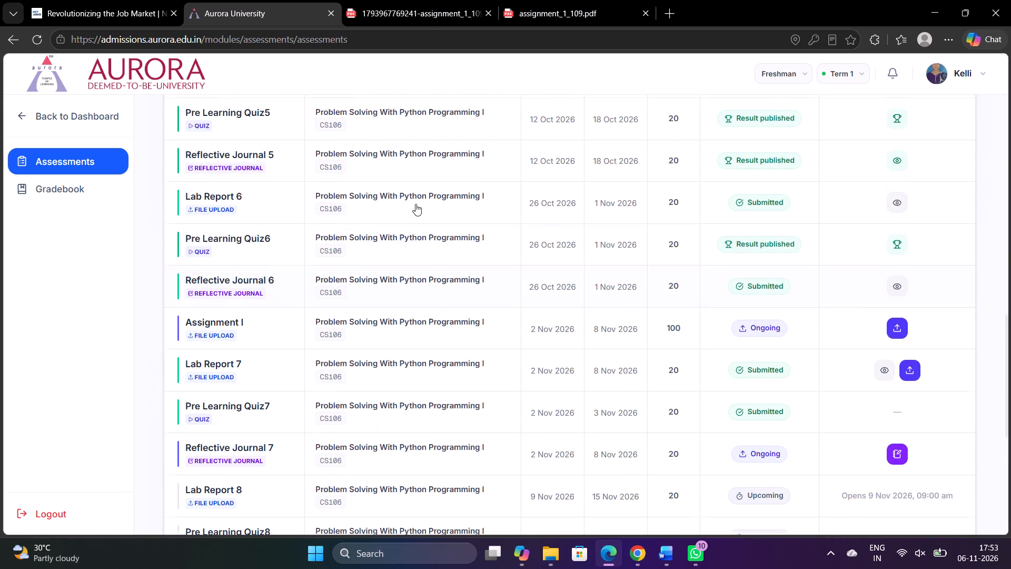
{"action": "scroll", "coordinate": [240, 172], "scroll_direction": "up", "scroll_amount": 9}
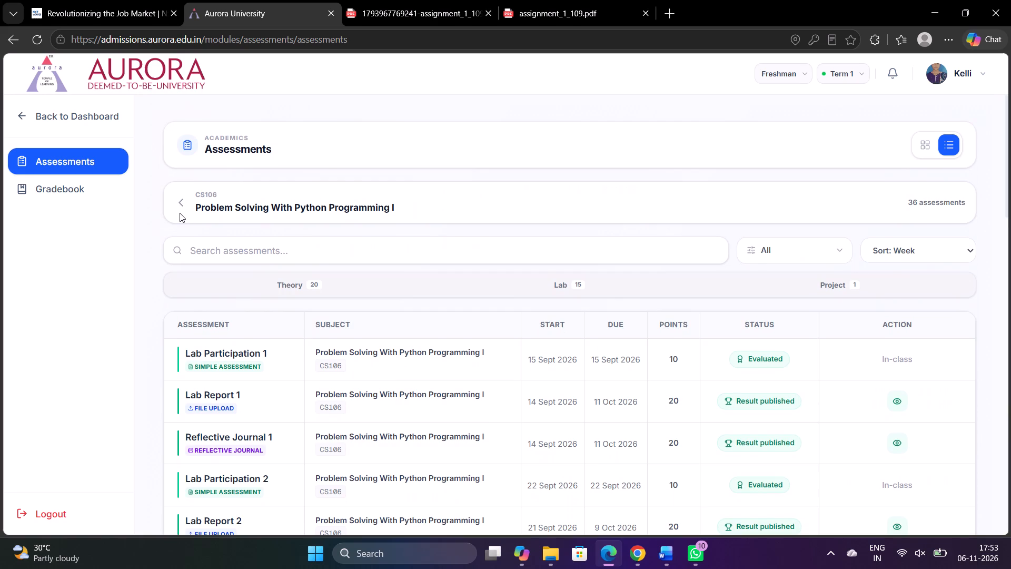
Return to the subject overview, open the Fundamentals of Web Development assessments and check the items due 8 Nov 2026.
{"action": "left_click", "coordinate": [182, 200]}
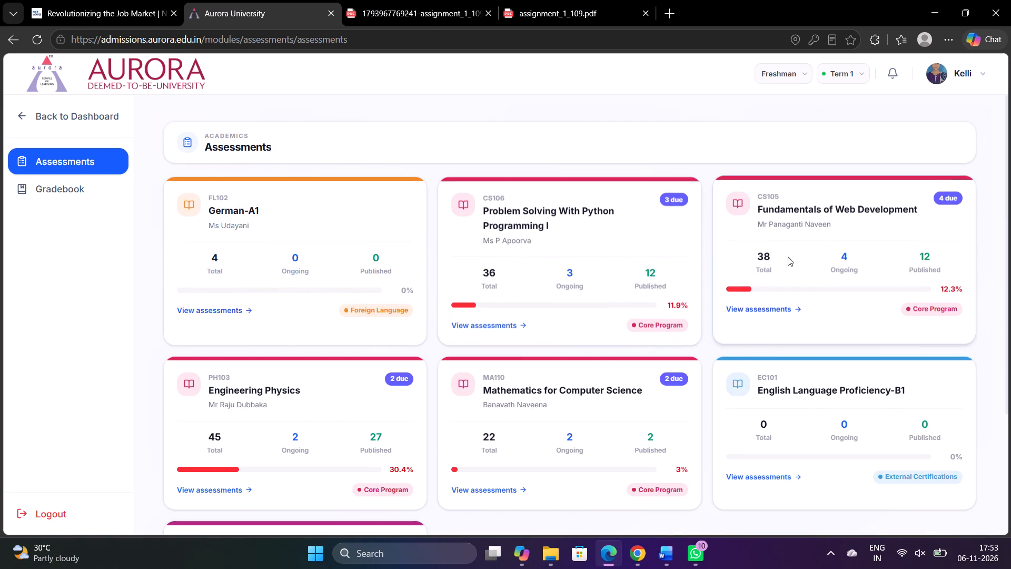
{"action": "left_click", "coordinate": [788, 257]}
{"action": "scroll", "coordinate": [481, 517], "scroll_direction": "down", "scroll_amount": 5}
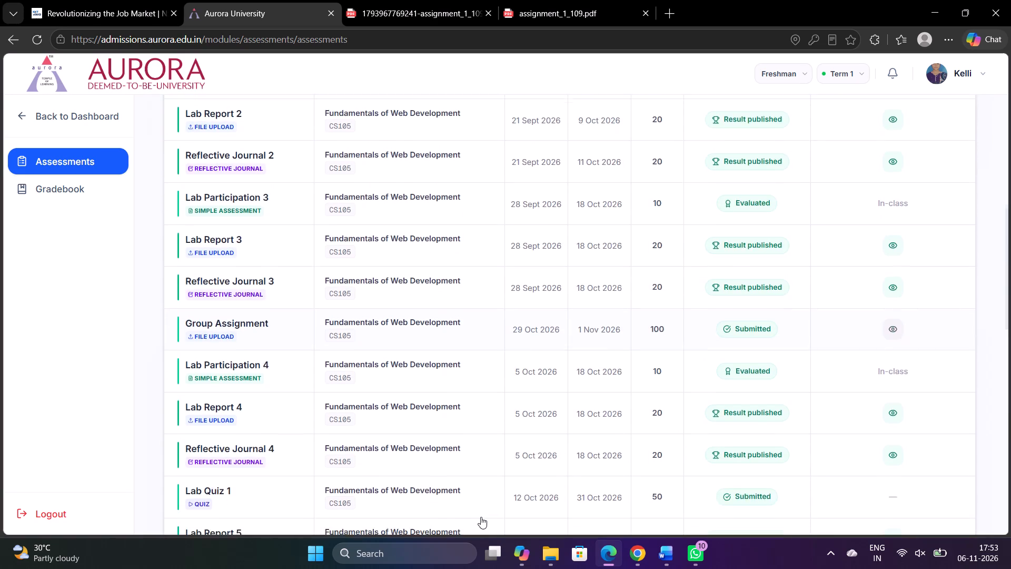
{"action": "scroll", "coordinate": [481, 517], "scroll_direction": "down", "scroll_amount": 6}
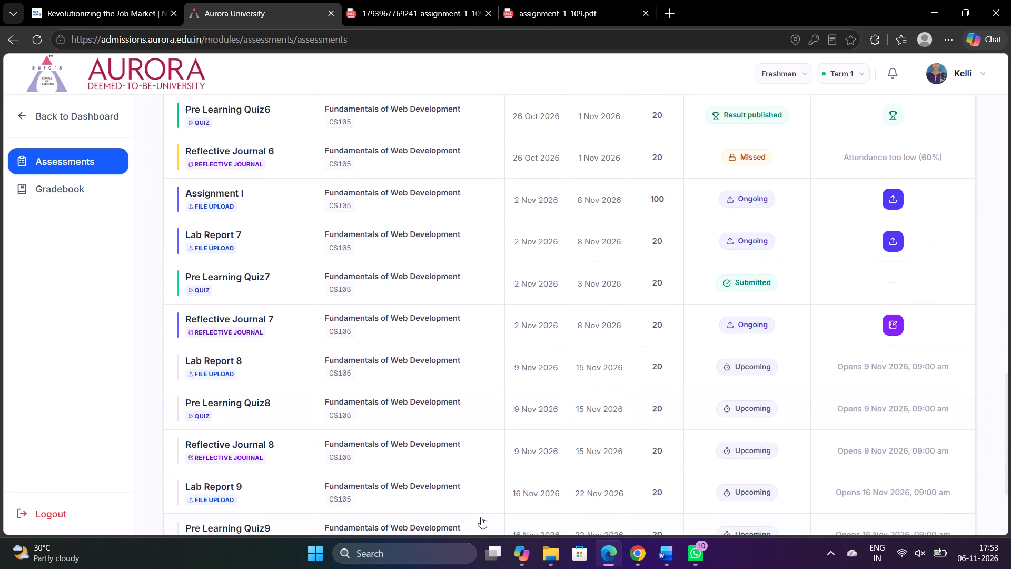
{"action": "scroll", "coordinate": [481, 517], "scroll_direction": "down", "scroll_amount": 1}
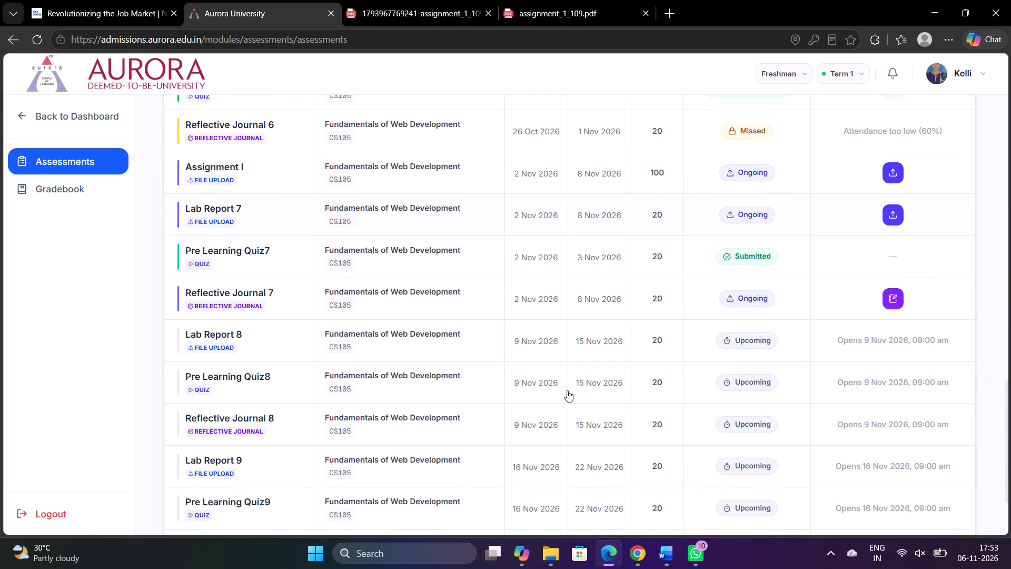
Switch to lab_report_FWD_Module7 in Word and review it from the list of experiments to the second experiment's HTML heading.
{"action": "left_click", "coordinate": [669, 565]}
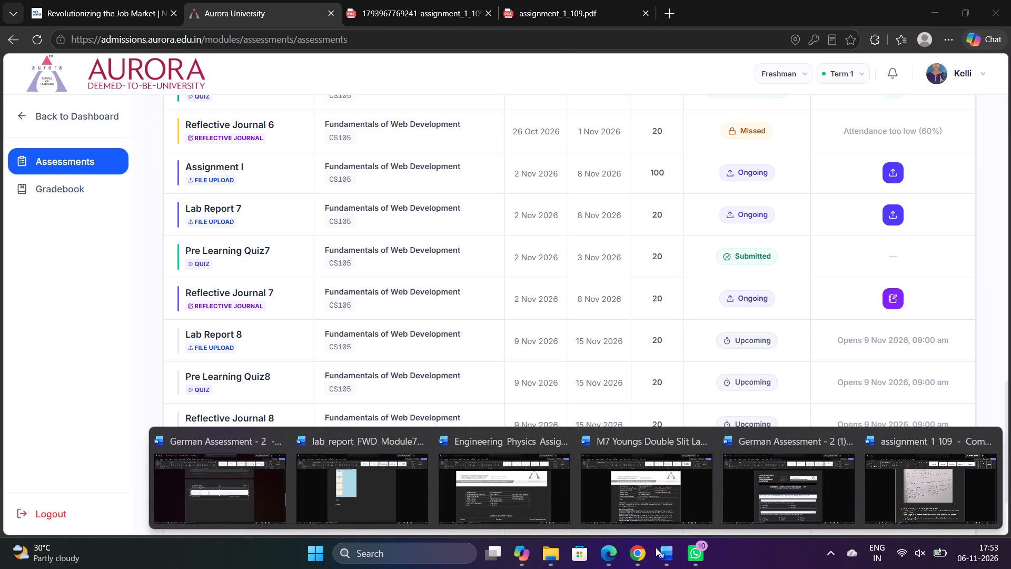
{"action": "left_click", "coordinate": [381, 498]}
{"action": "scroll", "coordinate": [521, 321], "scroll_direction": "up", "scroll_amount": 5}
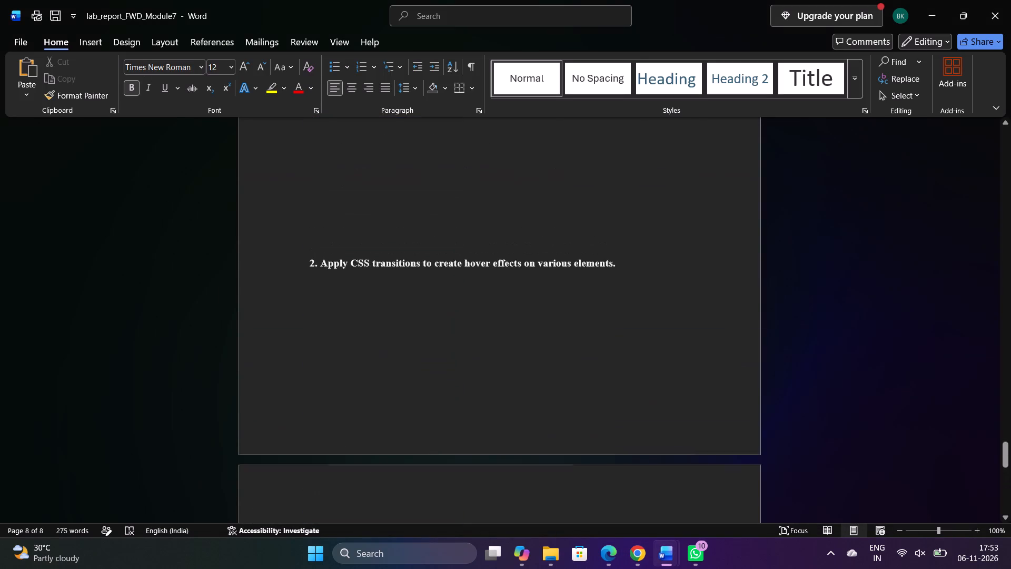
{"action": "scroll", "coordinate": [521, 321], "scroll_direction": "up", "scroll_amount": 2}
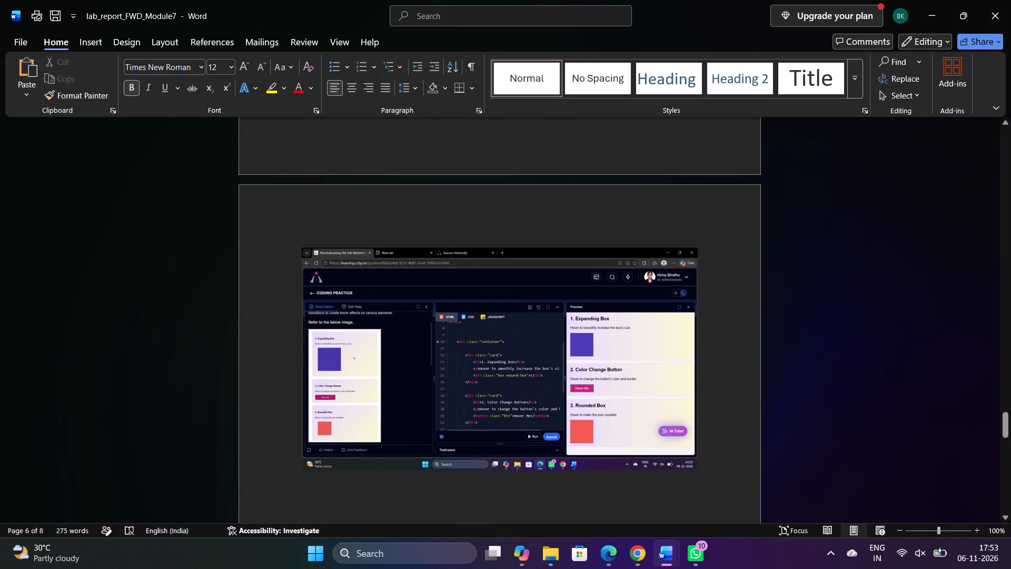
{"action": "scroll", "coordinate": [521, 321], "scroll_direction": "up", "scroll_amount": 2}
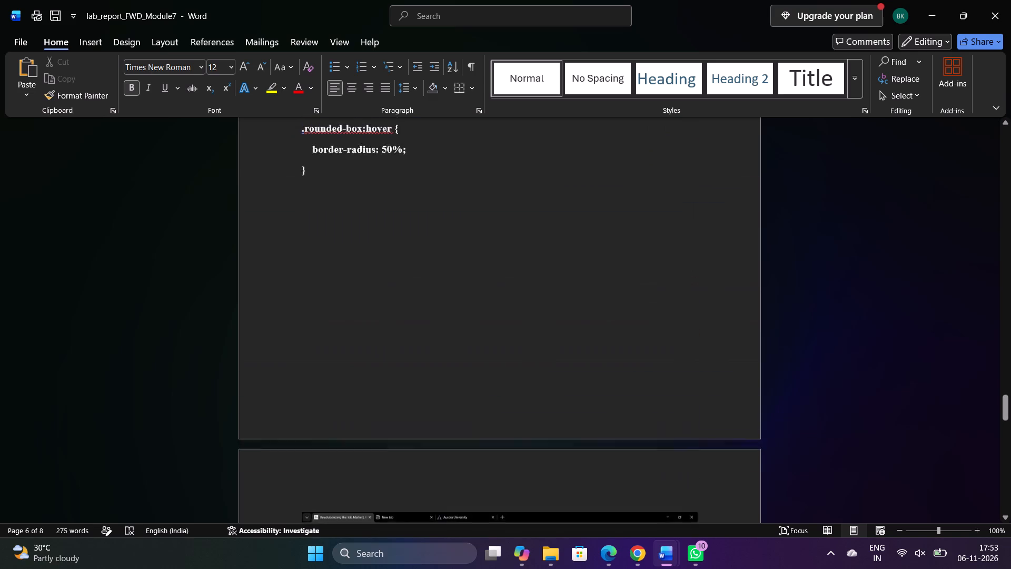
{"action": "scroll", "coordinate": [521, 321], "scroll_direction": "up", "scroll_amount": 9}
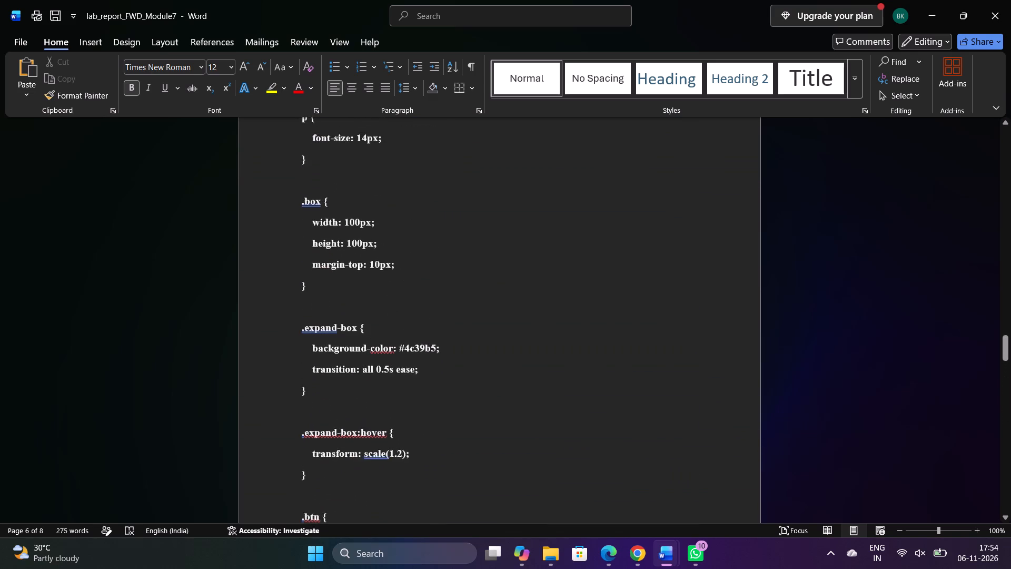
{"action": "scroll", "coordinate": [521, 321], "scroll_direction": "up", "scroll_amount": 6}
{"action": "scroll", "coordinate": [521, 321], "scroll_direction": "down", "scroll_amount": 1}
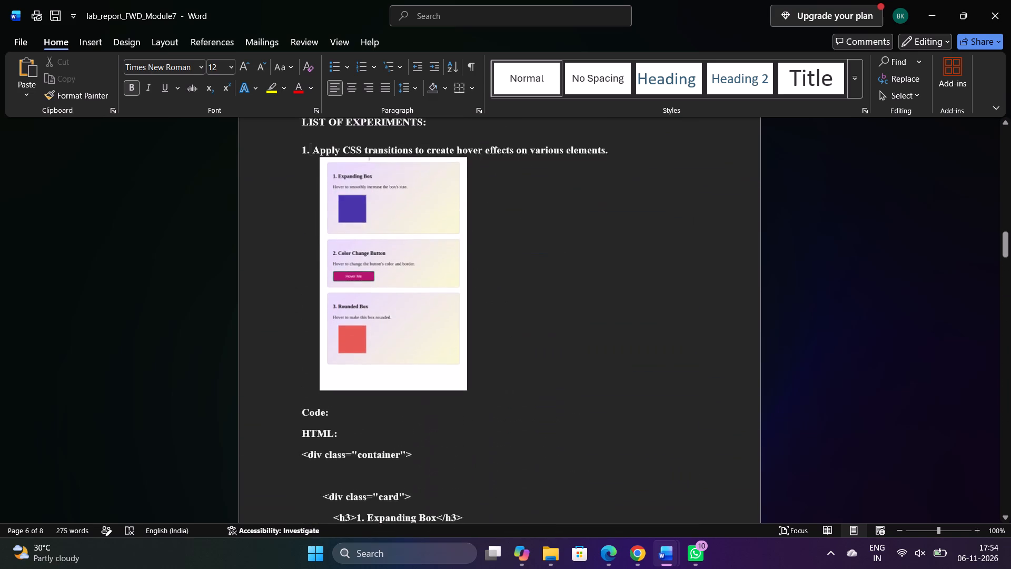
{"action": "scroll", "coordinate": [521, 321], "scroll_direction": "down", "scroll_amount": 2}
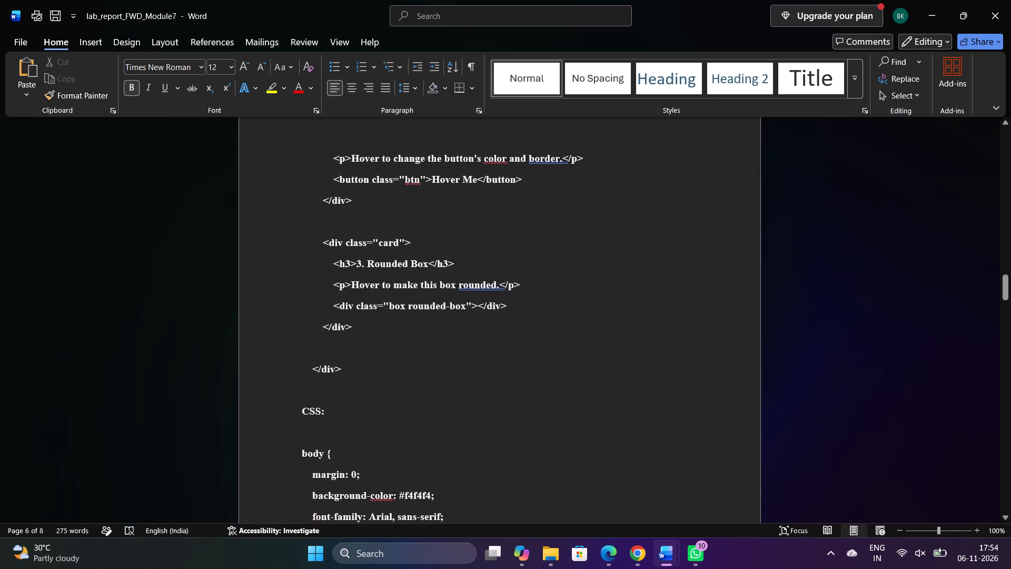
{"action": "scroll", "coordinate": [521, 321], "scroll_direction": "down", "scroll_amount": 13}
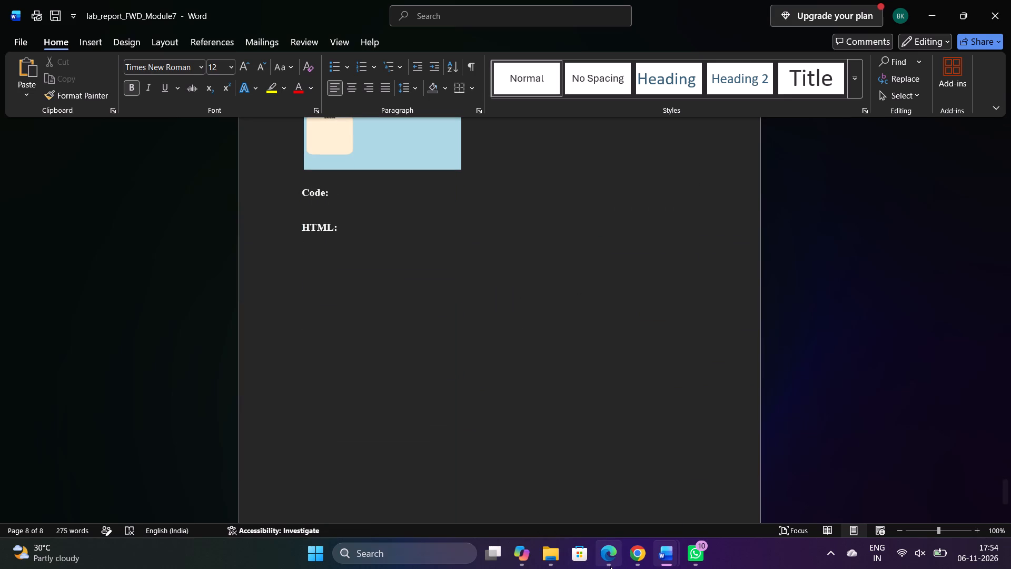
Switch to the learning.ccbp.in tab in Edge, leave the Musical Night Section question and complete Face ID verification to reach the Coding Practice list.
{"action": "left_click", "coordinate": [608, 557]}
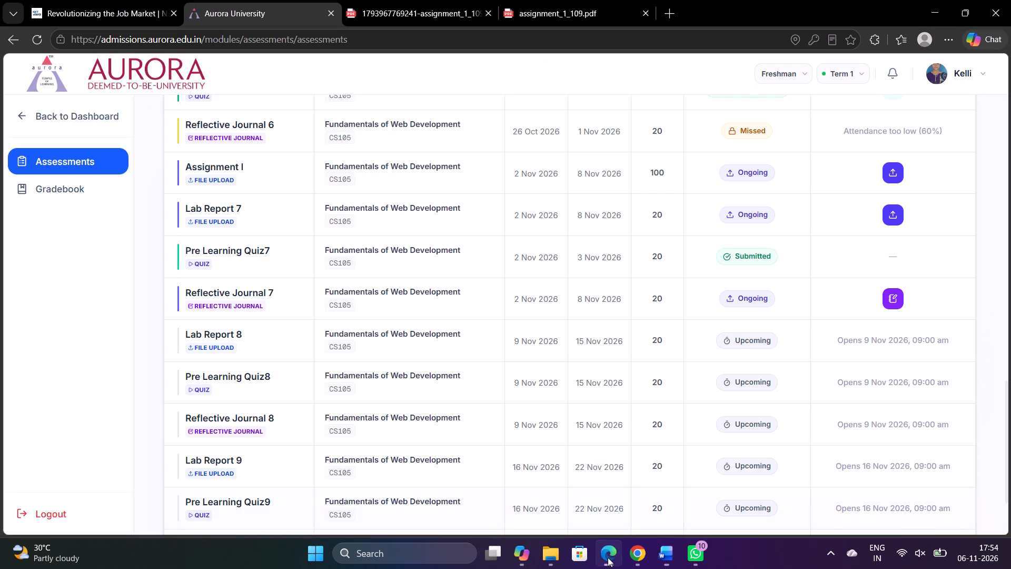
{"action": "left_click", "coordinate": [117, 7]}
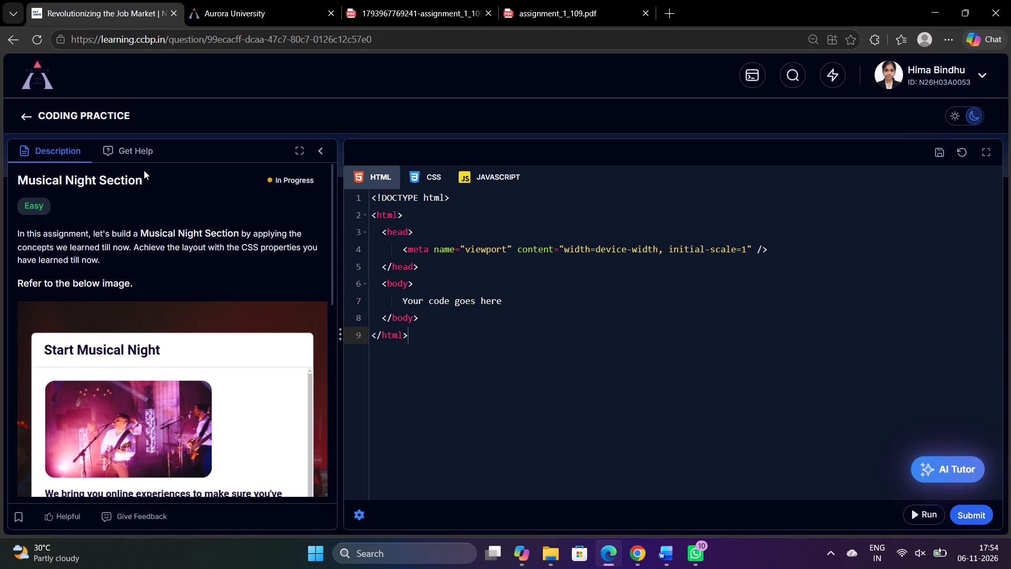
{"action": "left_click", "coordinate": [24, 117]}
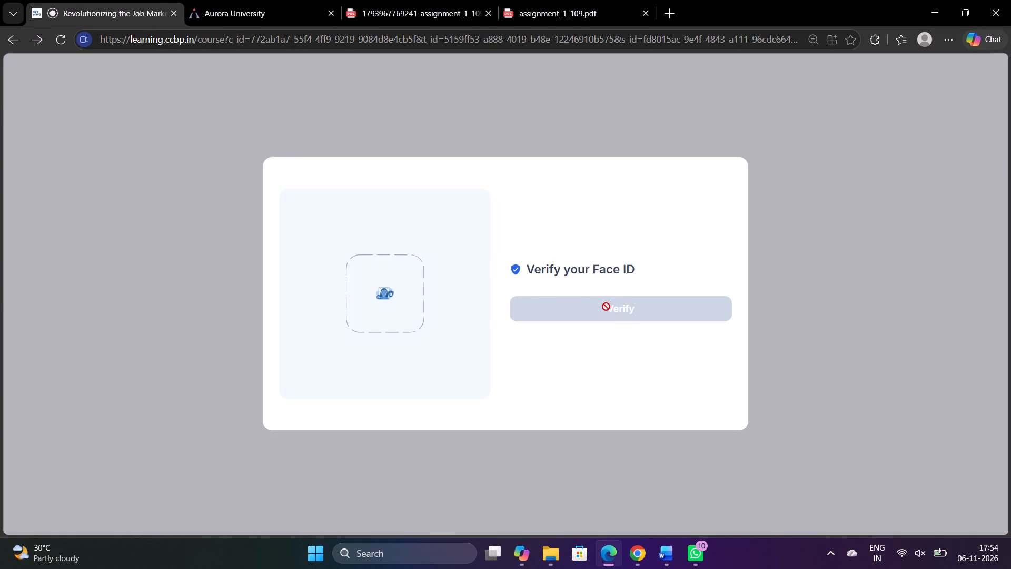
{"action": "left_click", "coordinate": [606, 307]}
{"action": "left_click", "coordinate": [600, 335]}
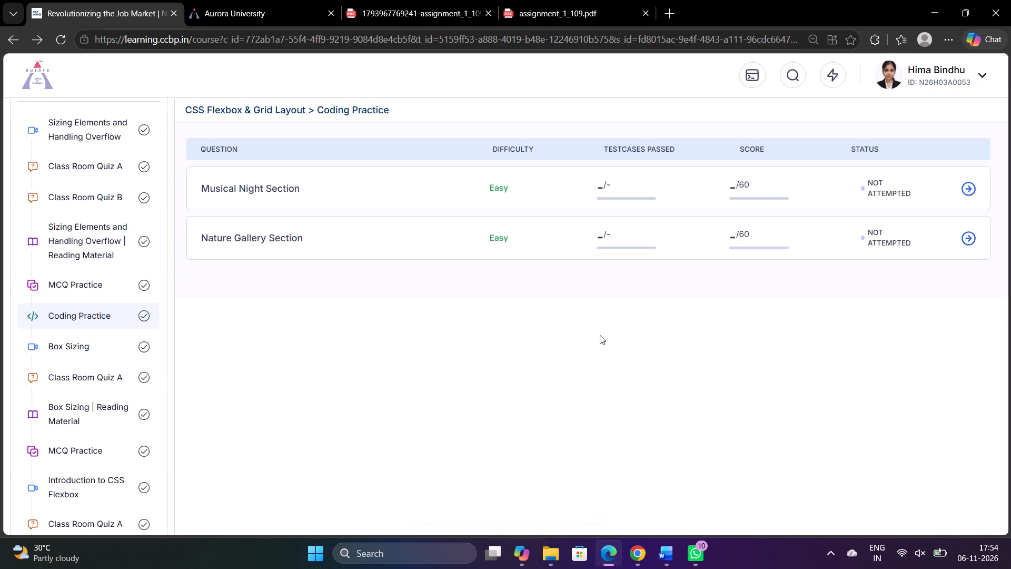
Open the Musical Night Section question and return to the Coding Practice list.
{"action": "left_click", "coordinate": [518, 189]}
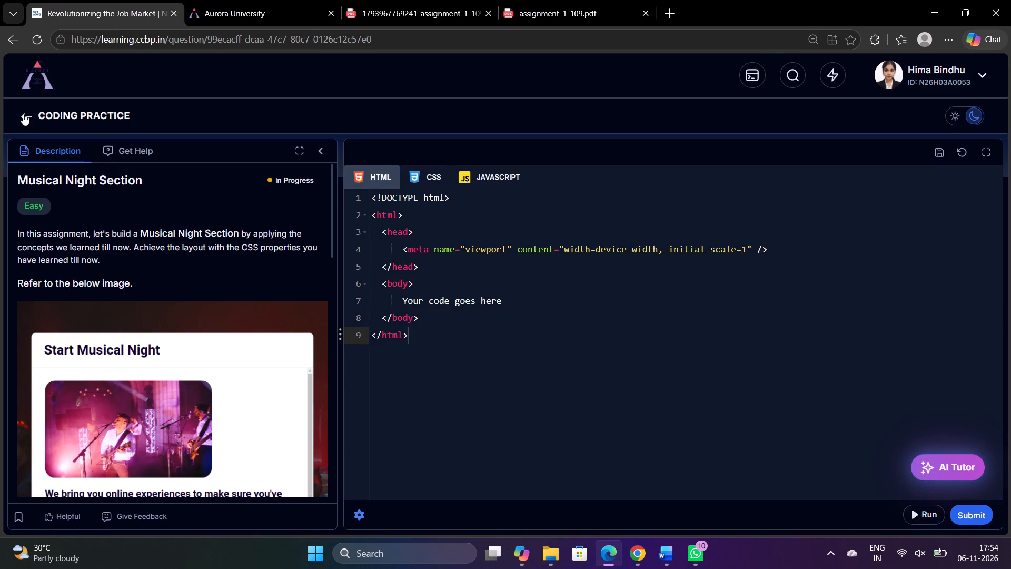
{"action": "left_click", "coordinate": [23, 114]}
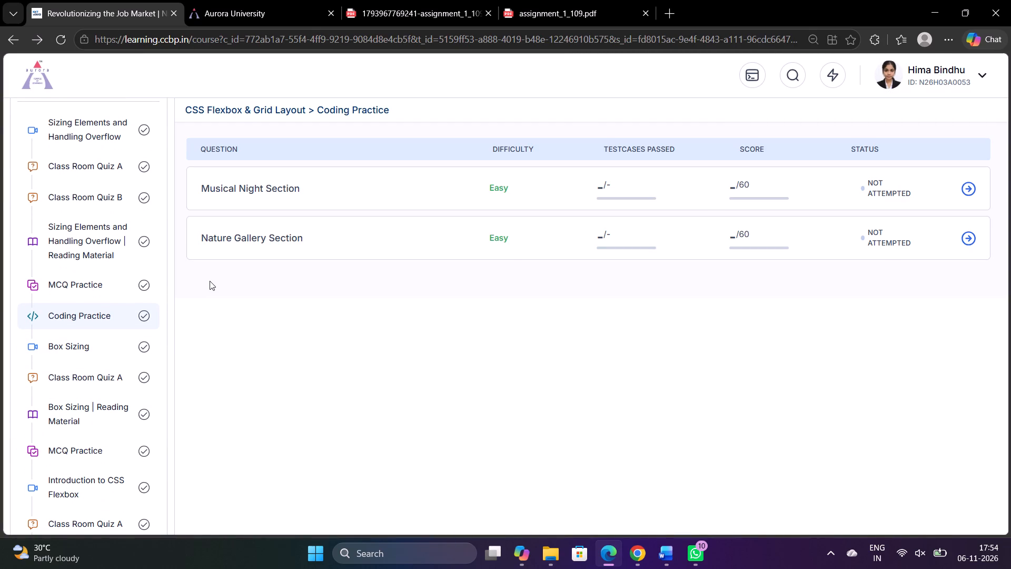
Enlarge the page to 100% and open the iPhone Sale Page question from the Coding Practice just before CSS Media Queries.
{"action": "key", "text": "ctrl+equal"}
{"action": "key", "text": "equal"}
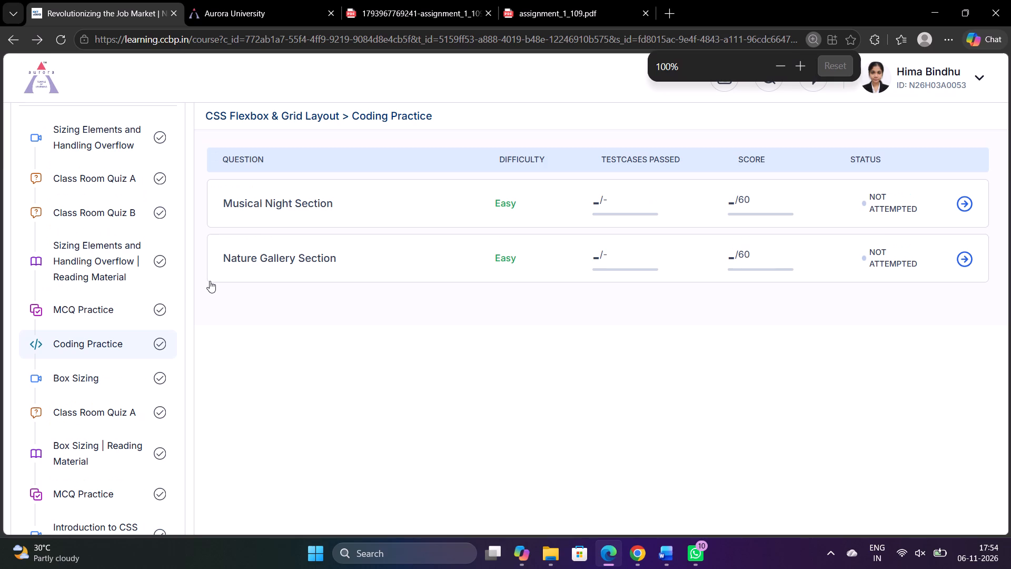
{"action": "scroll", "coordinate": [155, 253], "scroll_direction": "up", "scroll_amount": 2}
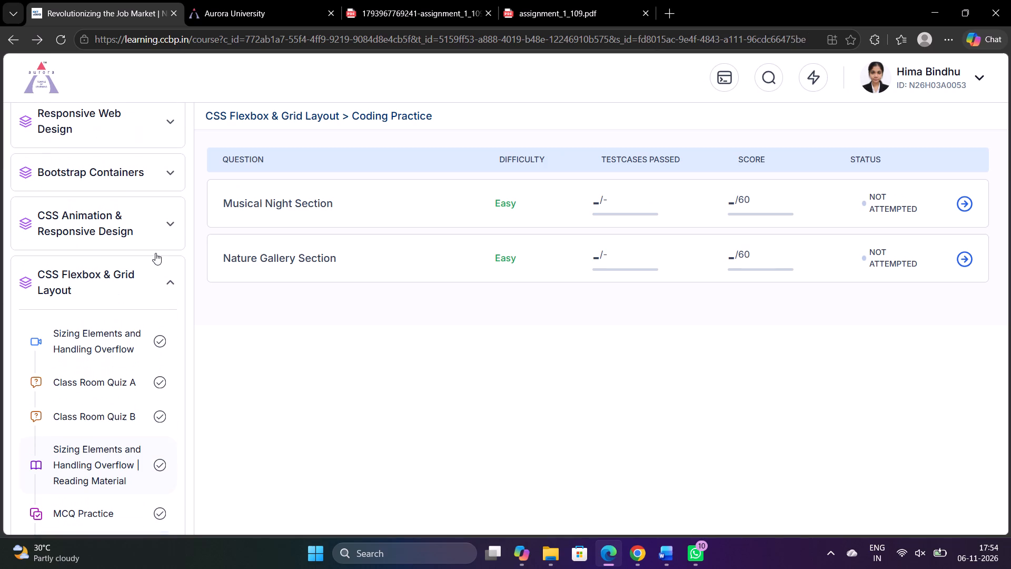
{"action": "scroll", "coordinate": [155, 253], "scroll_direction": "up", "scroll_amount": 1}
{"action": "scroll", "coordinate": [133, 357], "scroll_direction": "down", "scroll_amount": 4}
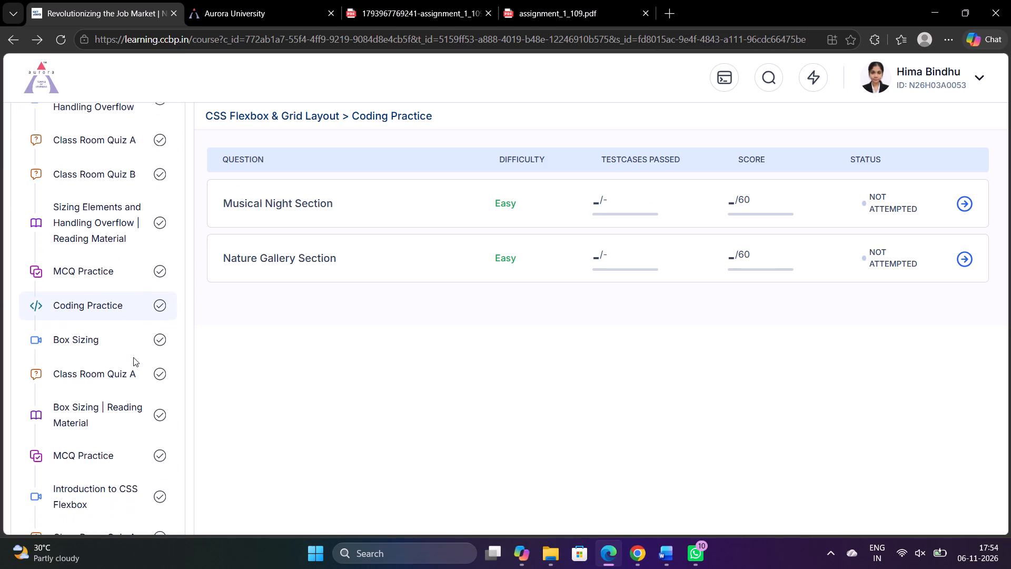
{"action": "scroll", "coordinate": [133, 357], "scroll_direction": "down", "scroll_amount": 5}
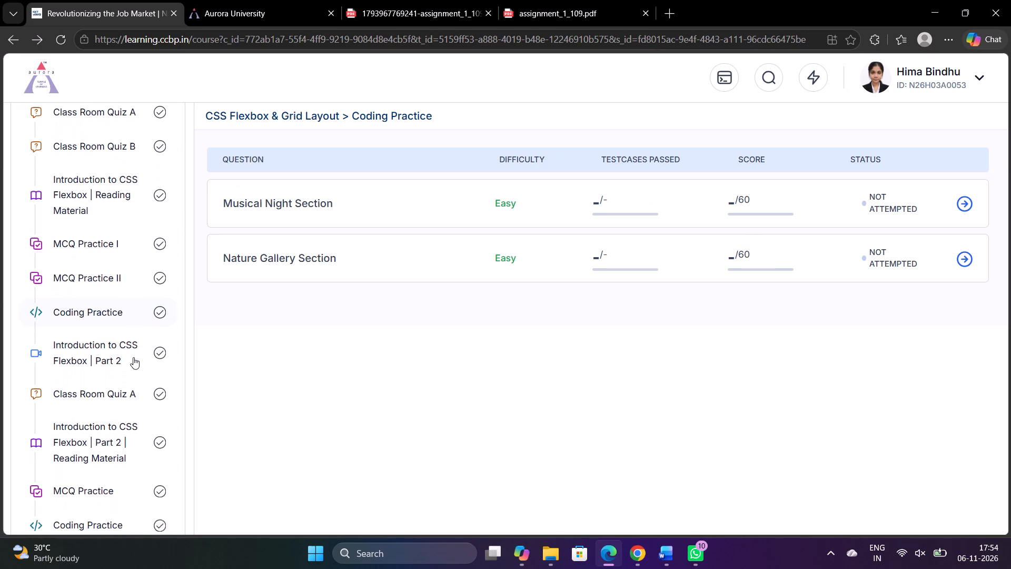
{"action": "scroll", "coordinate": [133, 357], "scroll_direction": "down", "scroll_amount": 1}
{"action": "scroll", "coordinate": [153, 478], "scroll_direction": "down", "scroll_amount": 3}
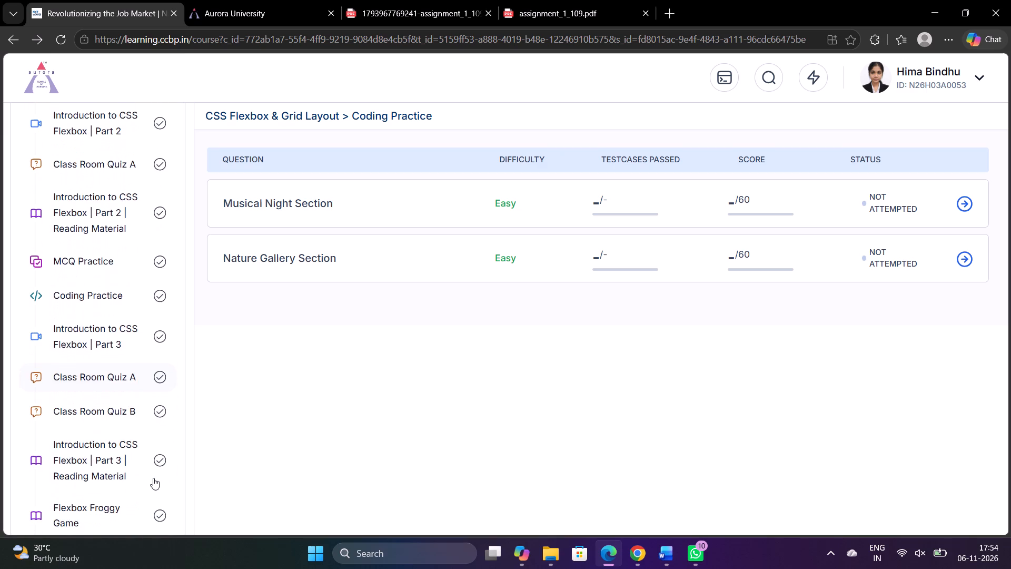
{"action": "scroll", "coordinate": [153, 478], "scroll_direction": "down", "scroll_amount": 4}
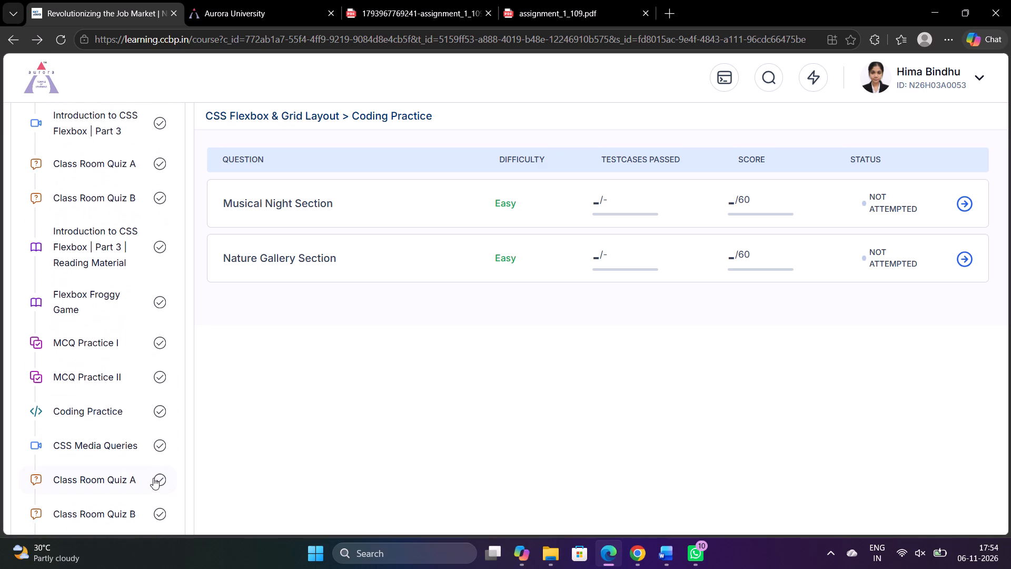
{"action": "left_click", "coordinate": [161, 410]}
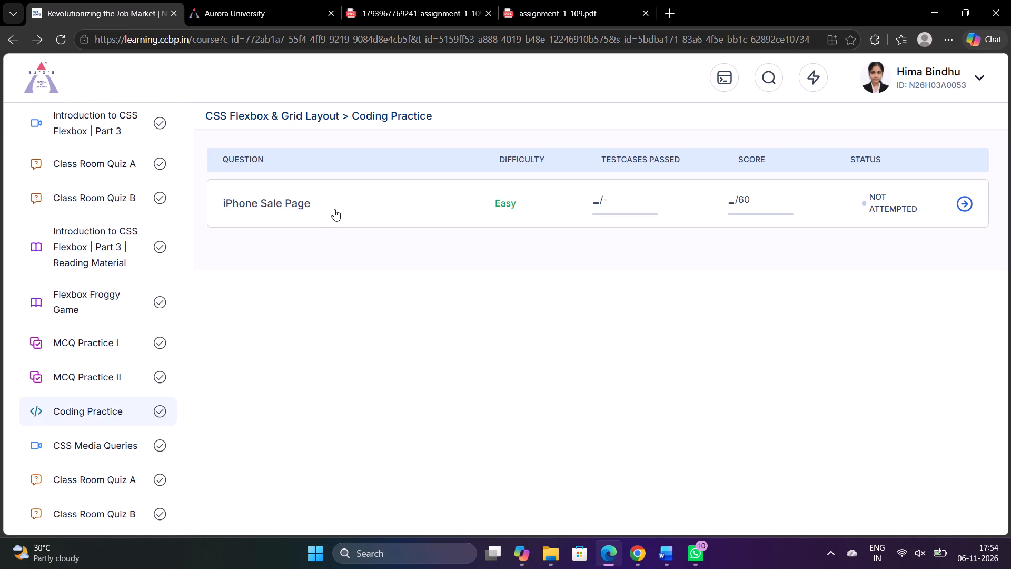
{"action": "left_click", "coordinate": [334, 209]}
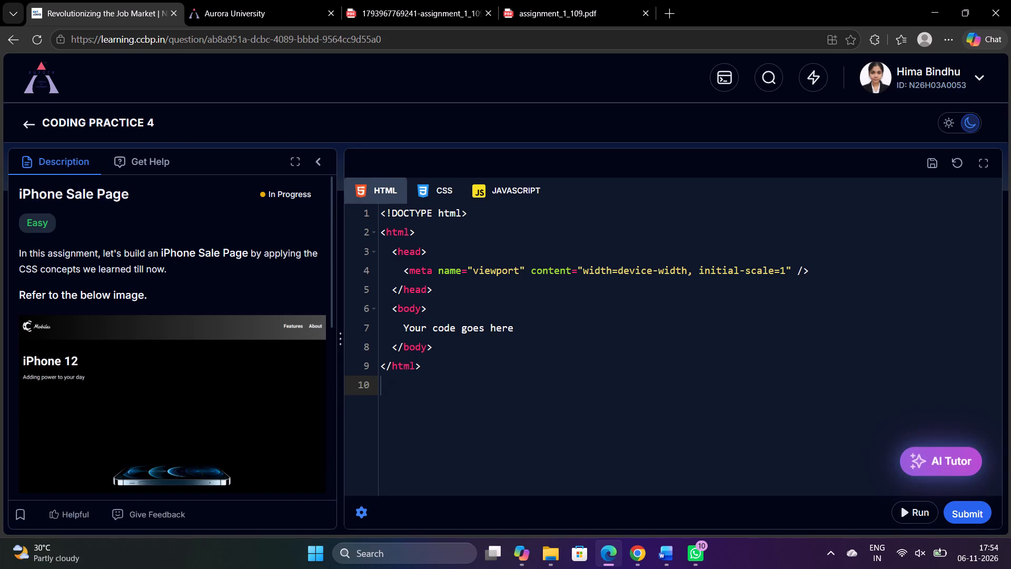
View the iPhone Sale Page question's reference image and return to the Coding Practice list.
{"action": "scroll", "coordinate": [220, 396], "scroll_direction": "down", "scroll_amount": 2}
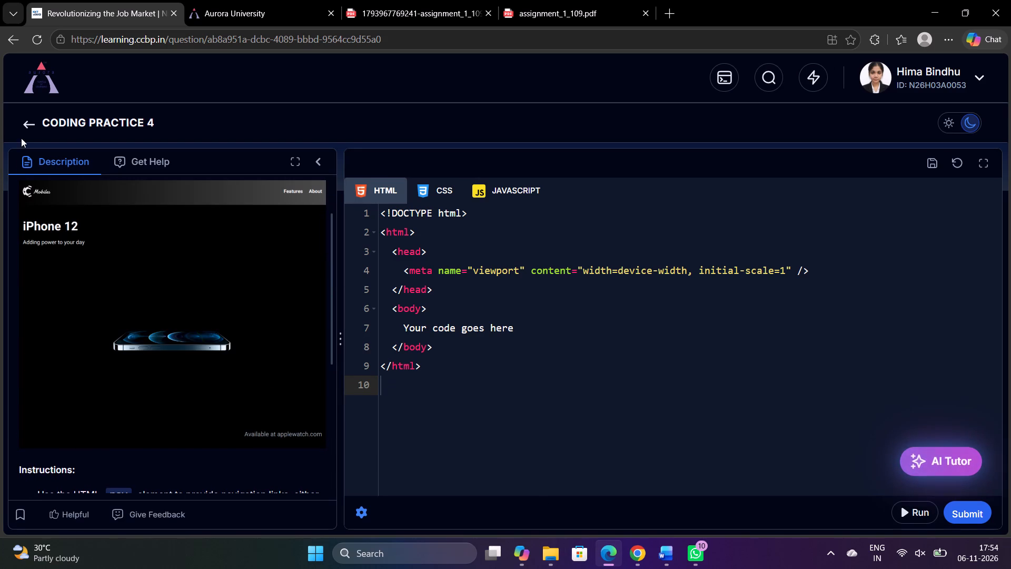
{"action": "left_click", "coordinate": [24, 125]}
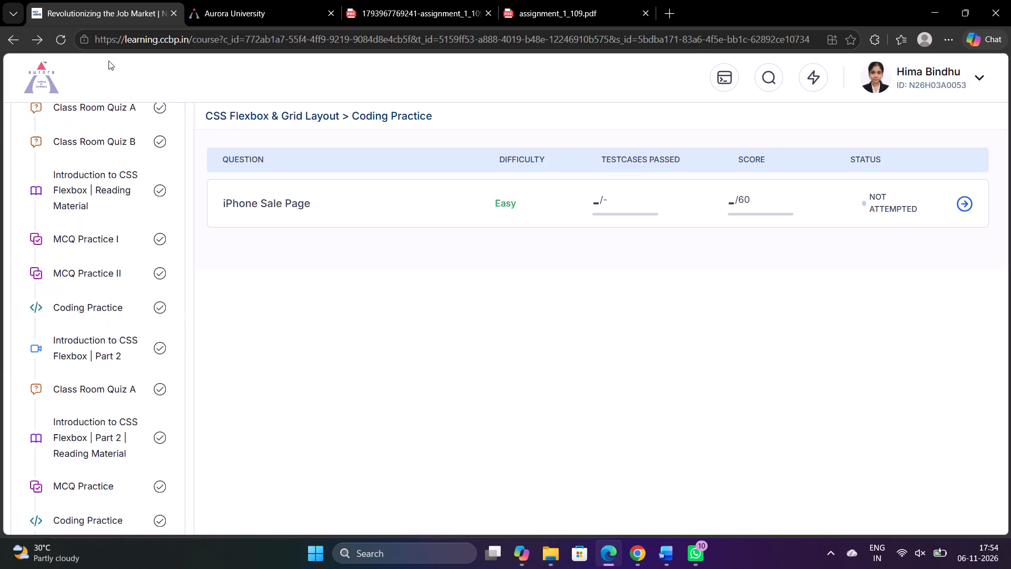
Go back to the learning portal's home page and open the Fundamentals of Web Development course topics from the Year 1 - Term 1 curriculum.
{"action": "left_click", "coordinate": [72, 82]}
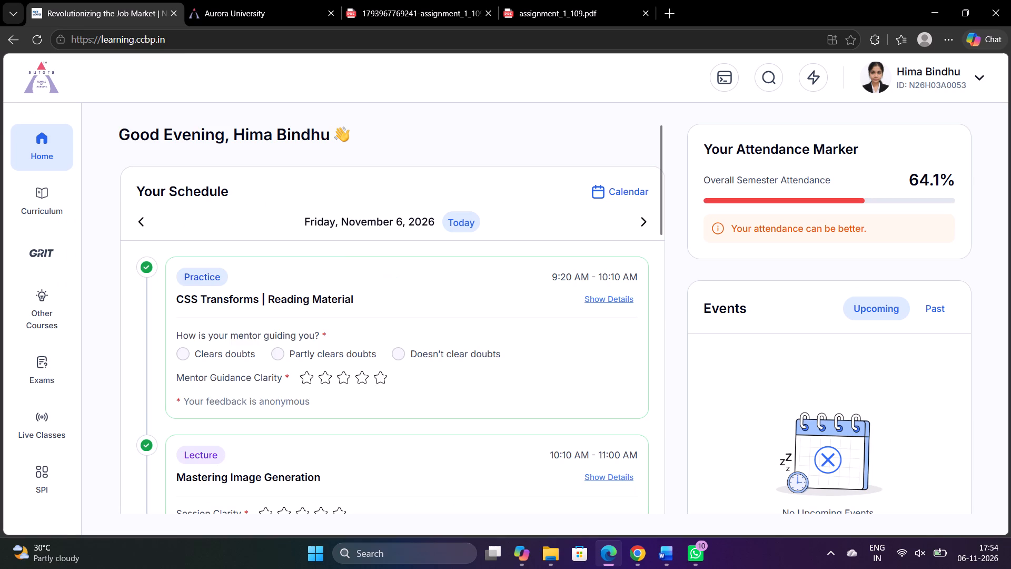
{"action": "left_click", "coordinate": [51, 212]}
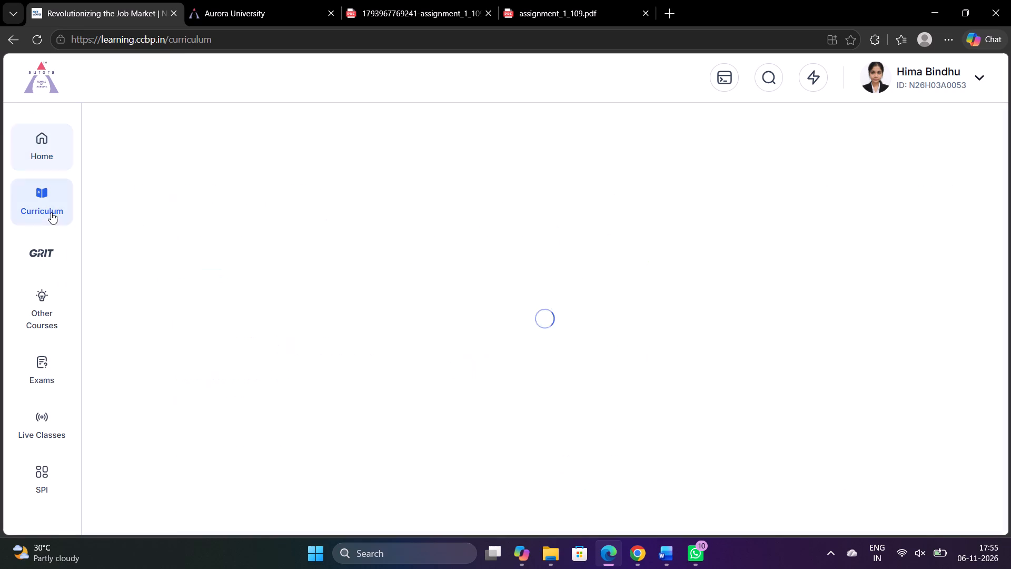
{"action": "left_click", "coordinate": [419, 271]}
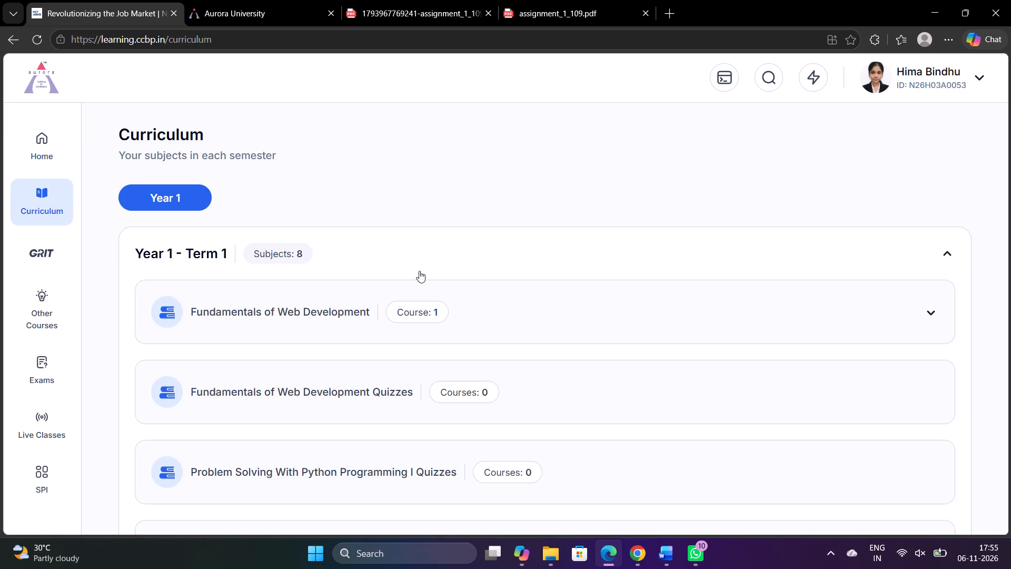
{"action": "left_click", "coordinate": [425, 313]}
{"action": "left_click", "coordinate": [424, 385]}
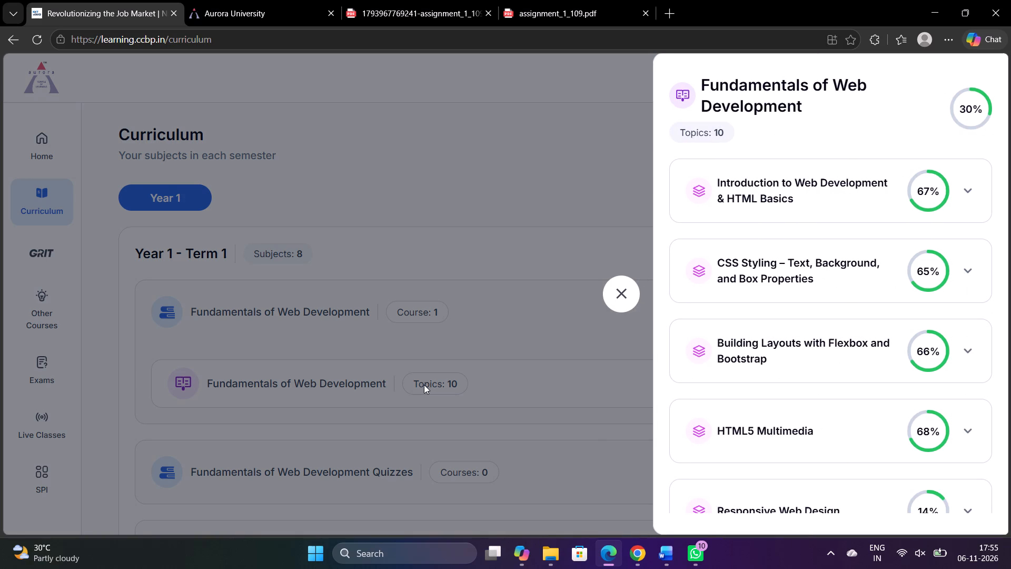
Look through the Fundamentals of Web Development topics and expand CSS Flexbox & Grid Layout.
{"action": "scroll", "coordinate": [814, 393], "scroll_direction": "down", "scroll_amount": 6}
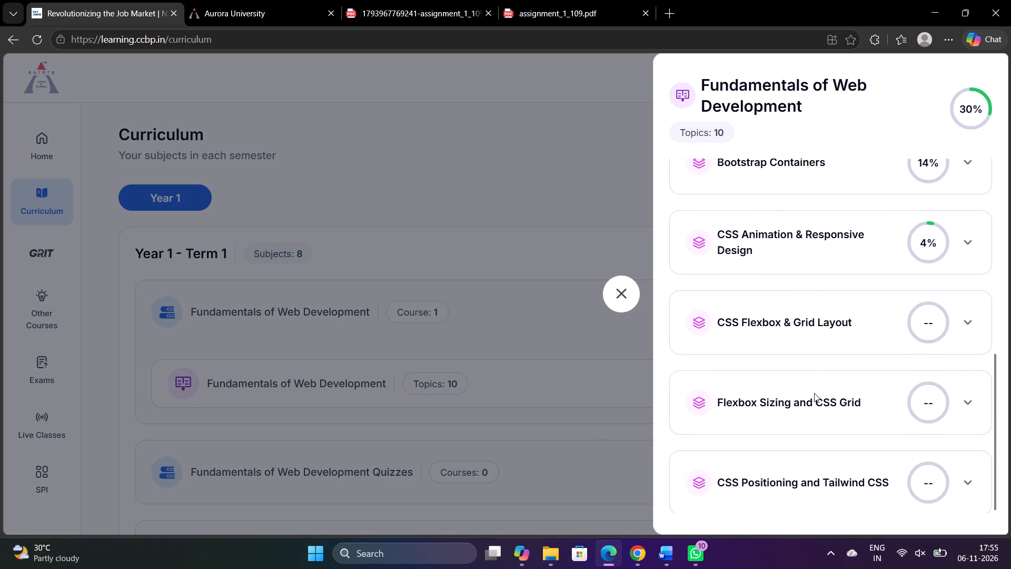
{"action": "scroll", "coordinate": [814, 393], "scroll_direction": "down", "scroll_amount": 1}
{"action": "scroll", "coordinate": [814, 393], "scroll_direction": "up", "scroll_amount": 1}
{"action": "scroll", "coordinate": [799, 295], "scroll_direction": "up", "scroll_amount": 1}
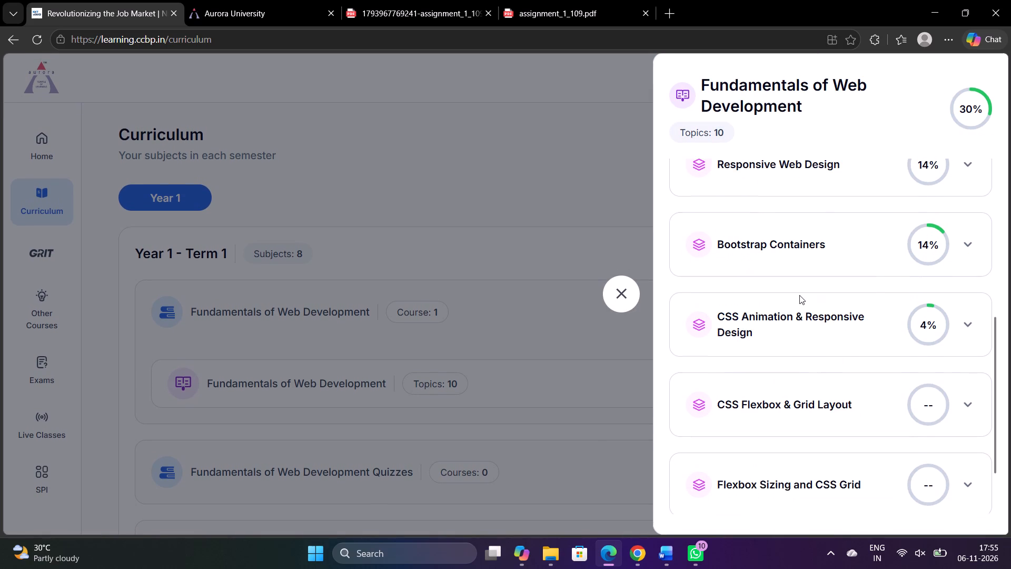
{"action": "scroll", "coordinate": [799, 295], "scroll_direction": "up", "scroll_amount": 4}
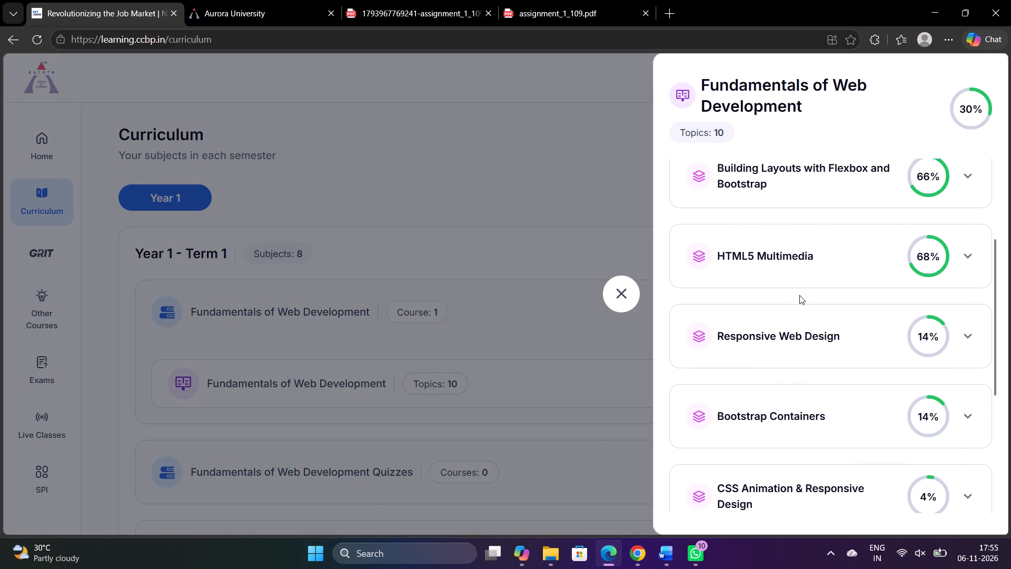
{"action": "scroll", "coordinate": [799, 295], "scroll_direction": "down", "scroll_amount": 2}
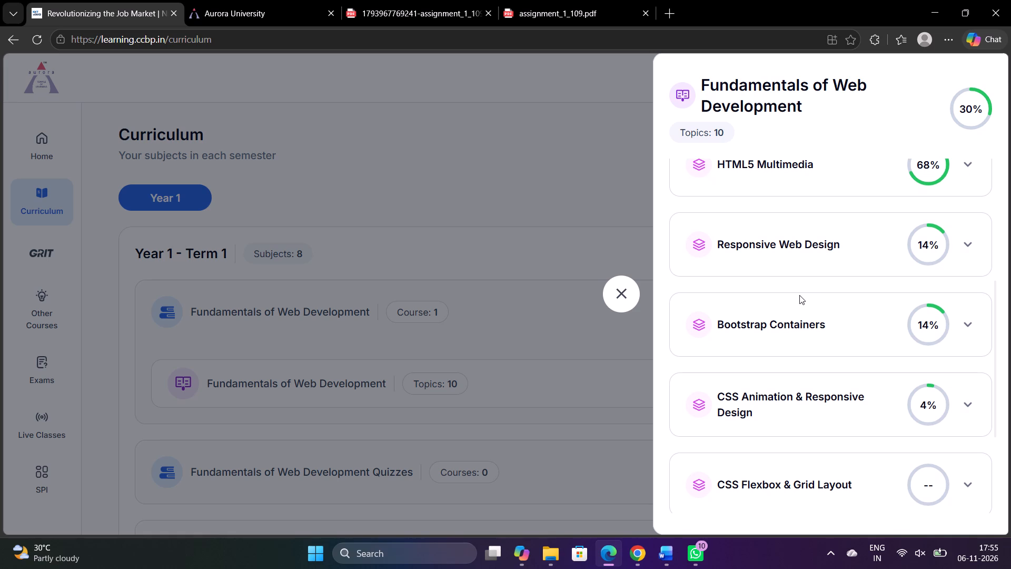
{"action": "scroll", "coordinate": [815, 237], "scroll_direction": "down", "scroll_amount": 1}
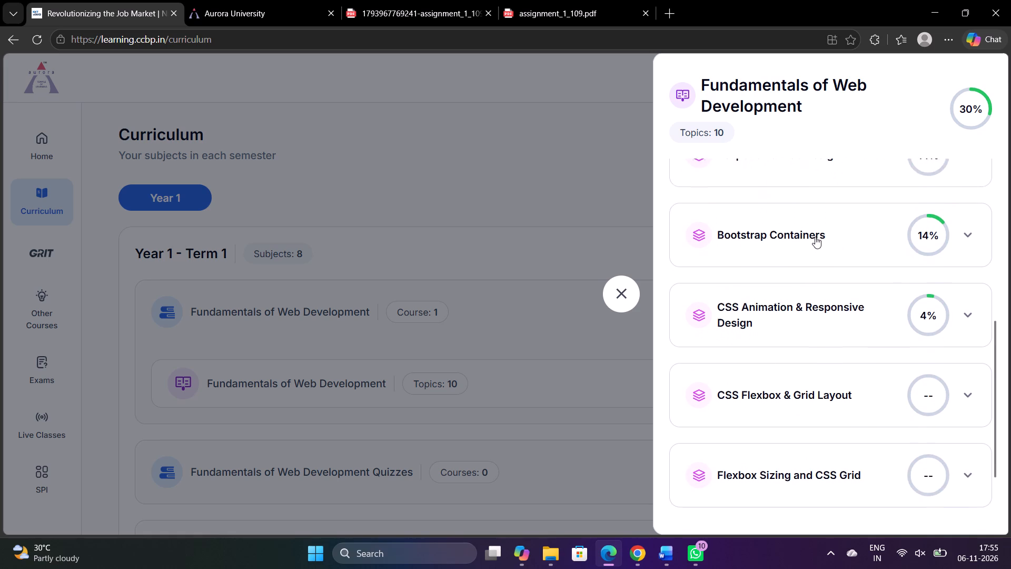
{"action": "scroll", "coordinate": [815, 237], "scroll_direction": "down", "scroll_amount": 1}
{"action": "left_click", "coordinate": [801, 335]}
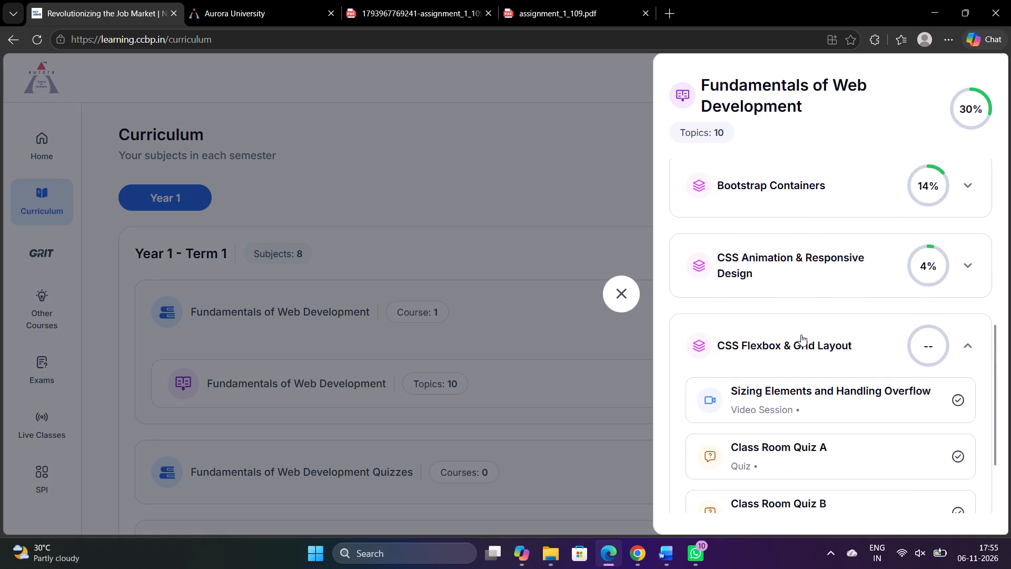